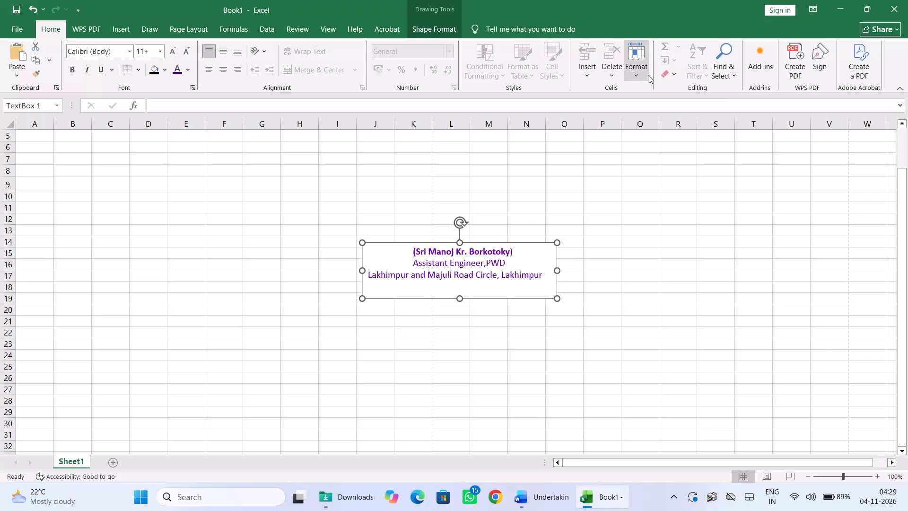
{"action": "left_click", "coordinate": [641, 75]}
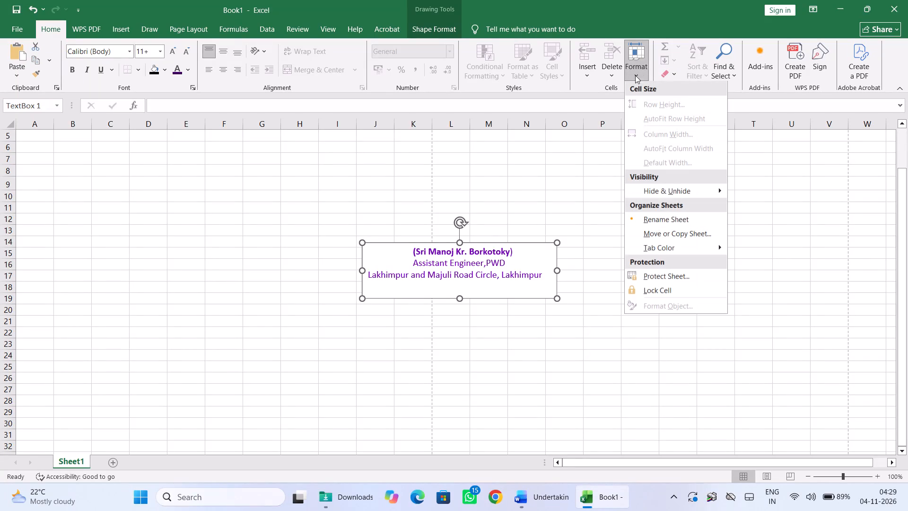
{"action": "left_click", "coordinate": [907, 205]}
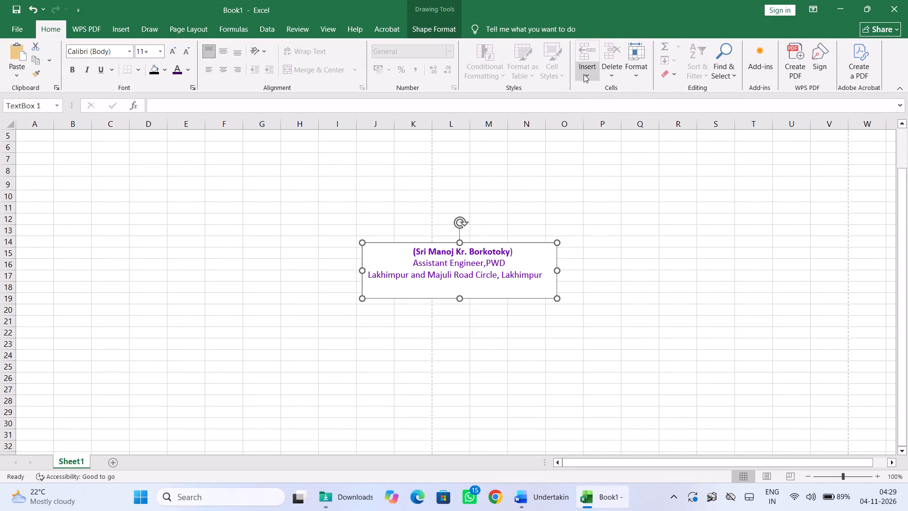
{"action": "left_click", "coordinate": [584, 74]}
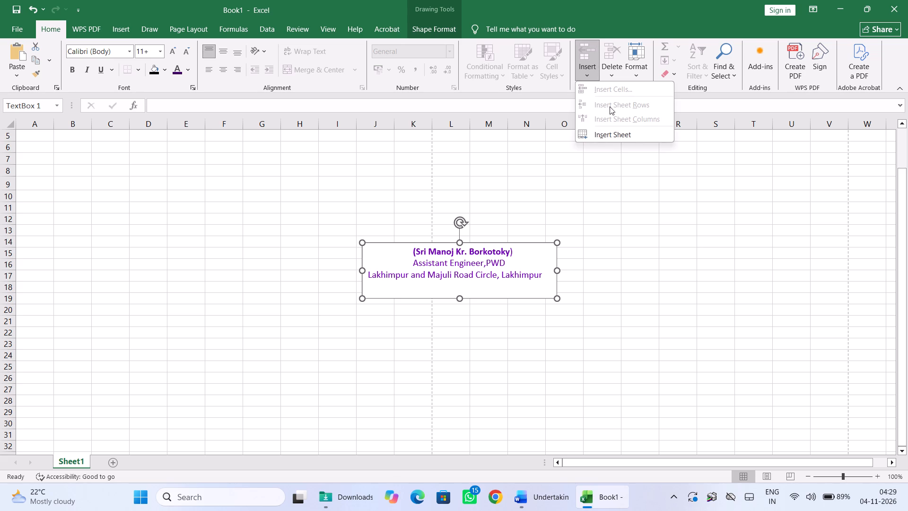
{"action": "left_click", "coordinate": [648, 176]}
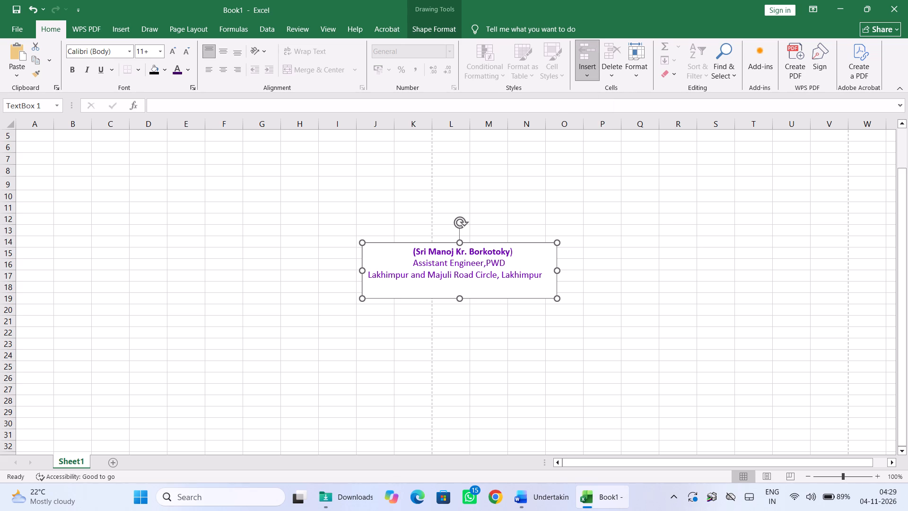
Remove the outline from the signature text box by setting its line to No line.
{"action": "right_click", "coordinate": [490, 241]}
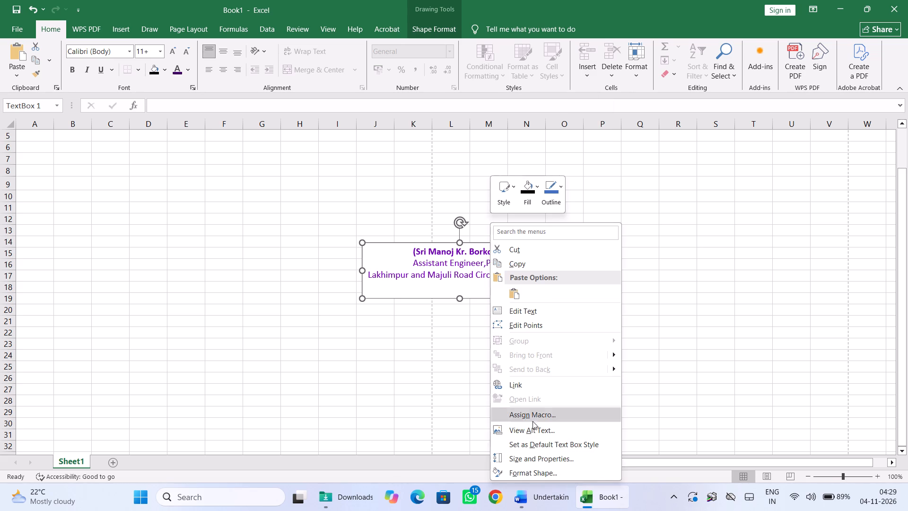
{"action": "left_click", "coordinate": [531, 473]}
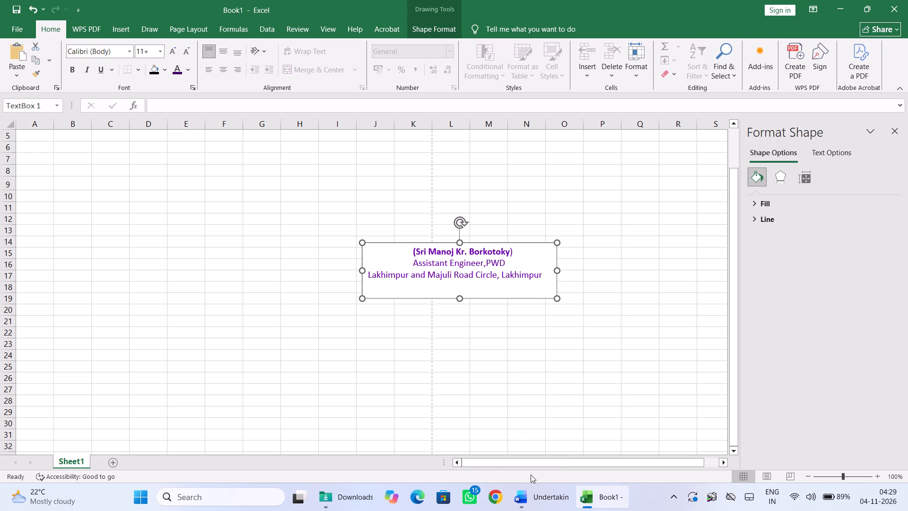
{"action": "left_click", "coordinate": [761, 218]}
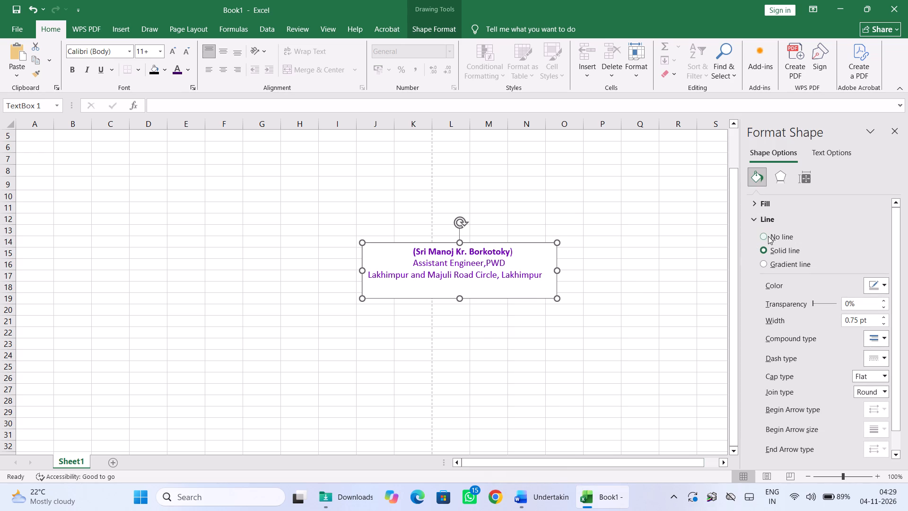
{"action": "left_click", "coordinate": [768, 236]}
{"action": "left_click", "coordinate": [536, 330]}
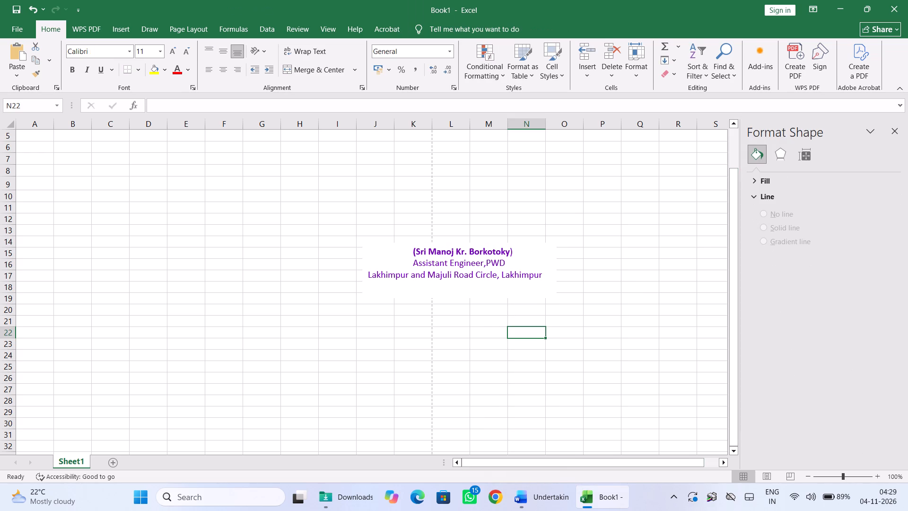
{"action": "left_click", "coordinate": [489, 235]}
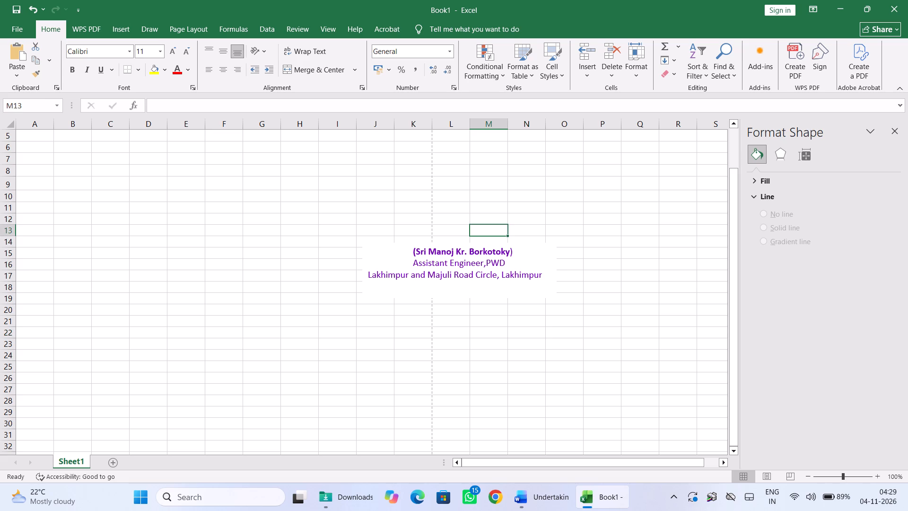
Set the signature text box's fill to No fill, keeping its line at No line.
{"action": "left_click", "coordinate": [461, 251]}
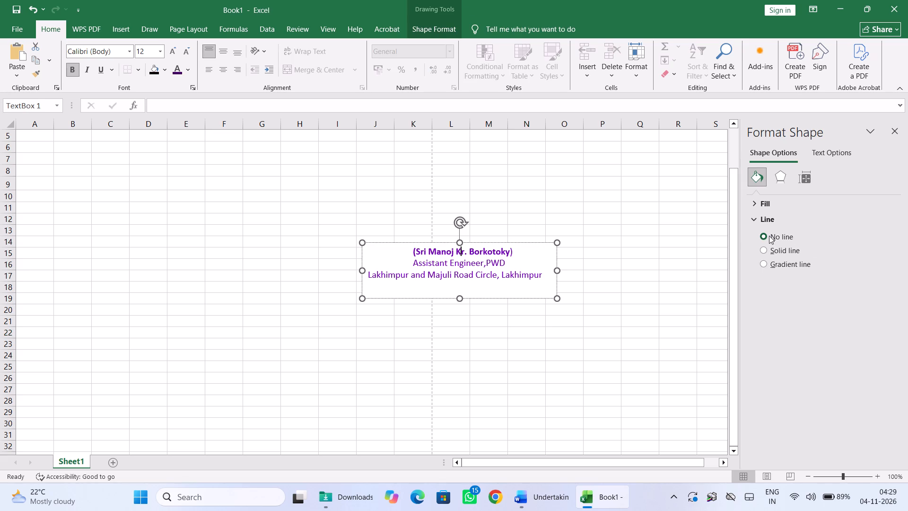
{"action": "left_click", "coordinate": [761, 233]}
{"action": "left_click", "coordinate": [761, 233]}
{"action": "left_click", "coordinate": [771, 203]}
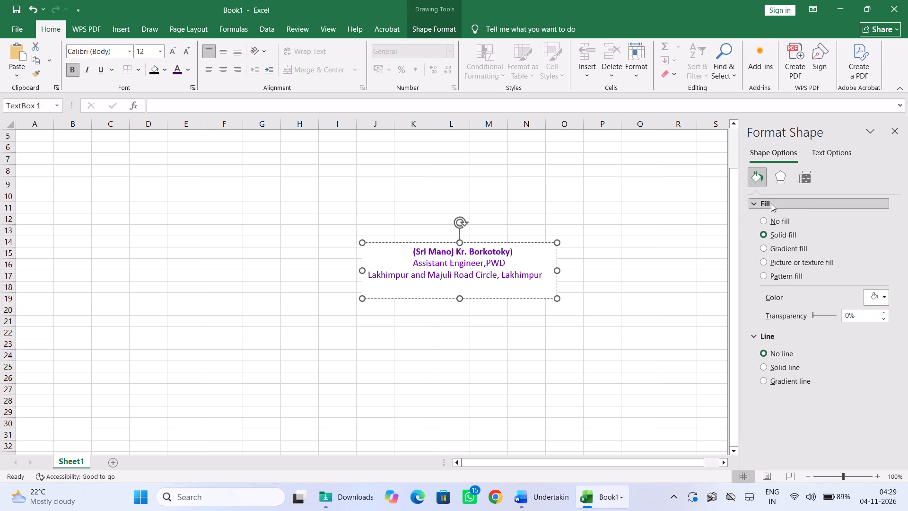
{"action": "left_click", "coordinate": [774, 223]}
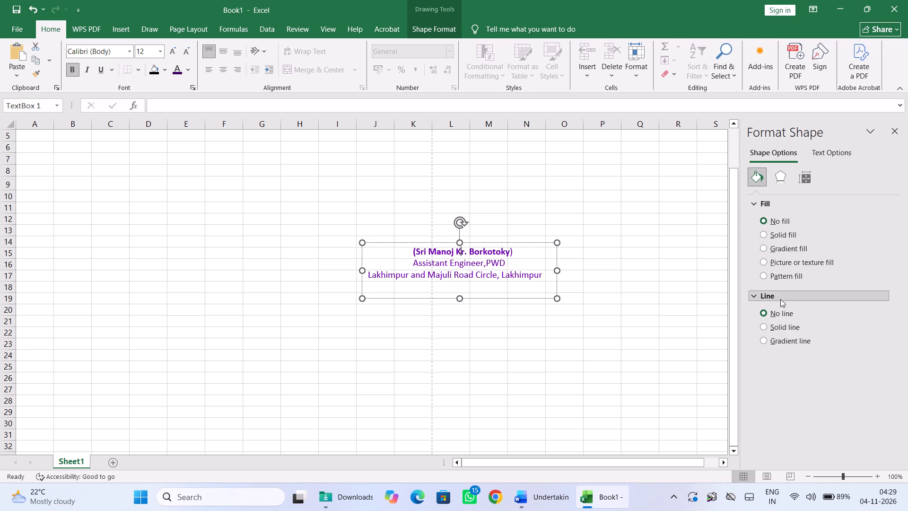
{"action": "left_click", "coordinate": [768, 311]}
{"action": "left_click", "coordinate": [659, 329]}
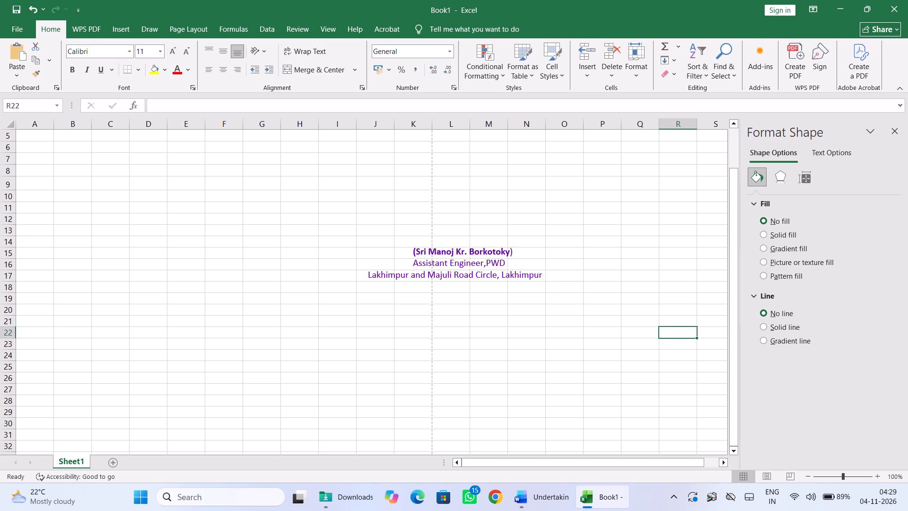
Make the designation and office lines in the signature text box bold with font size 12.
{"action": "left_click_drag", "start_coordinate": [411, 263], "coordinate": [438, 284]}
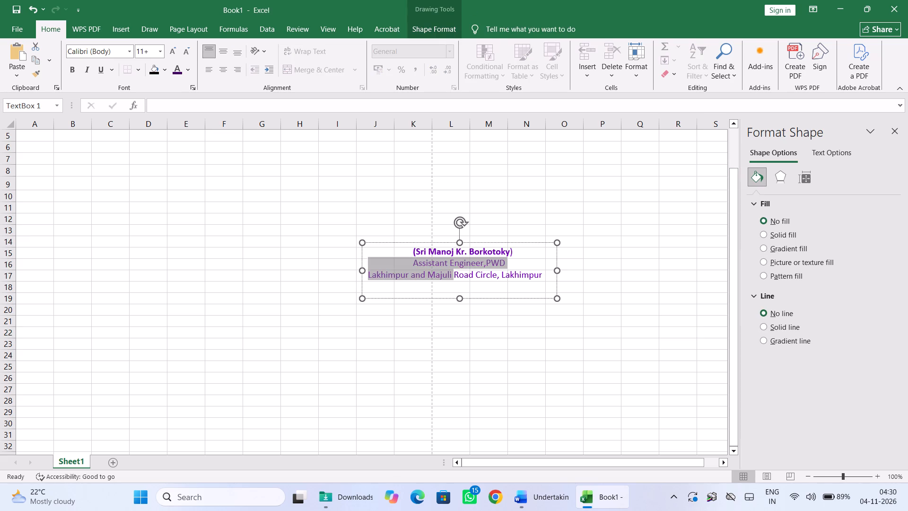
{"action": "left_click_drag", "start_coordinate": [438, 284], "coordinate": [559, 304]}
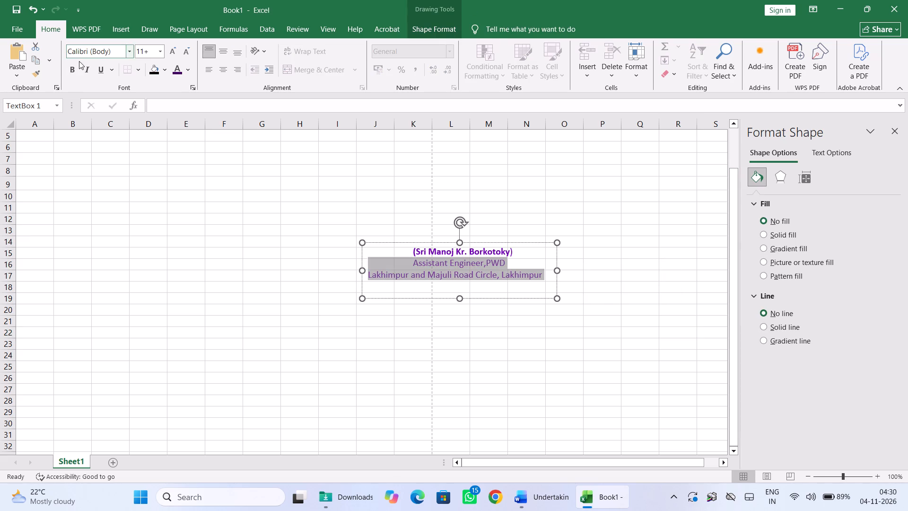
{"action": "left_click", "coordinate": [75, 70]}
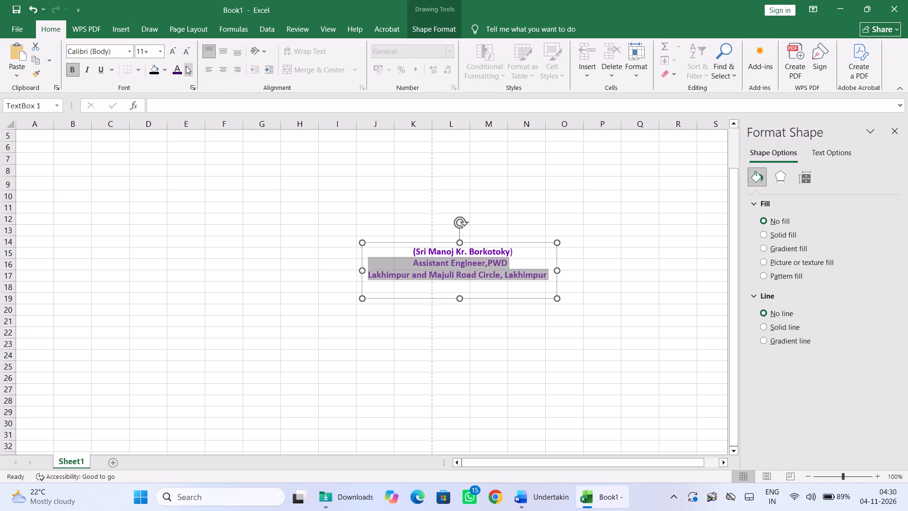
{"action": "left_click", "coordinate": [162, 52]}
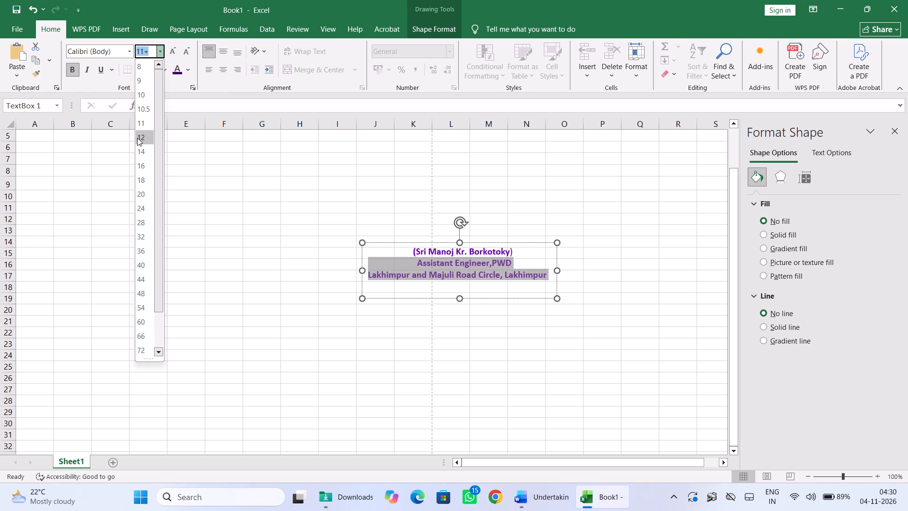
{"action": "left_click", "coordinate": [140, 138]}
{"action": "left_click", "coordinate": [305, 286]}
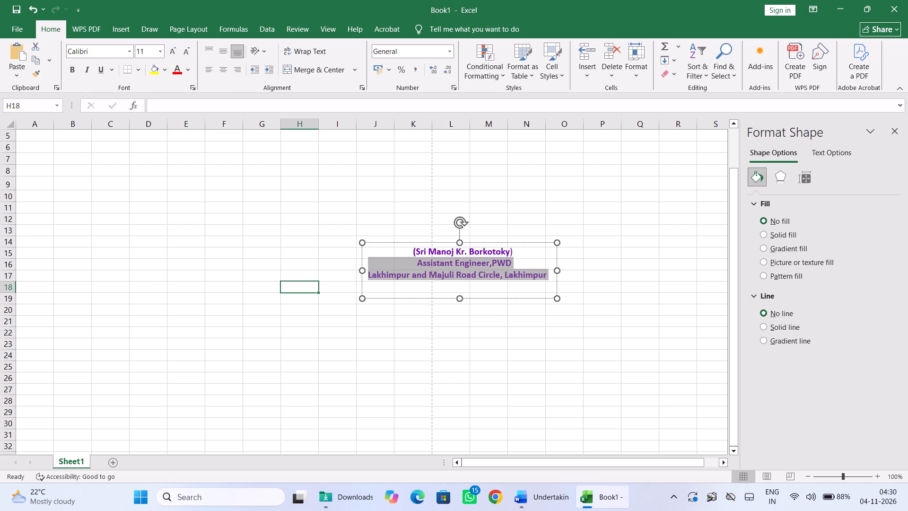
Move the signature text box up beneath the undertaking paragraph, at the bottom of row 4 across columns F to K.
{"action": "scroll", "coordinate": [499, 305], "scroll_direction": "up", "scroll_amount": 1}
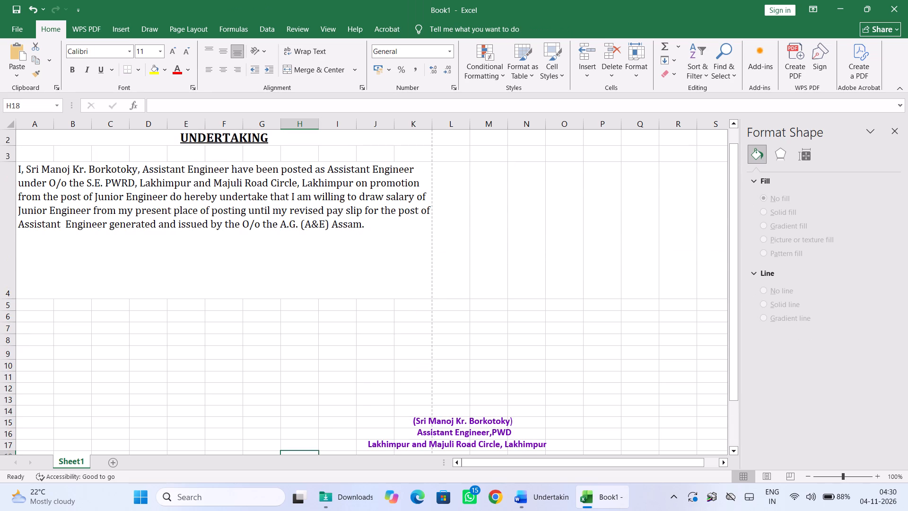
{"action": "scroll", "coordinate": [500, 306], "scroll_direction": "down", "scroll_amount": 1}
{"action": "left_click", "coordinate": [467, 281]}
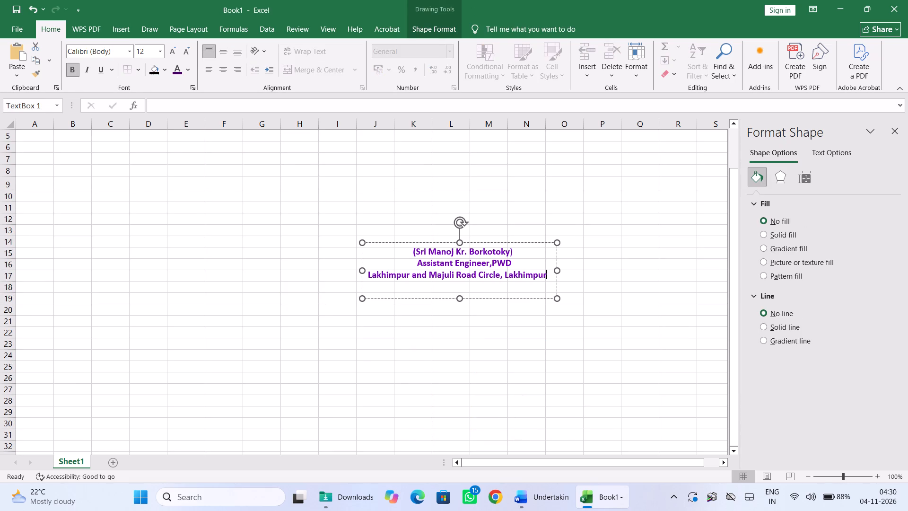
{"action": "left_click_drag", "start_coordinate": [426, 241], "coordinate": [271, 160]}
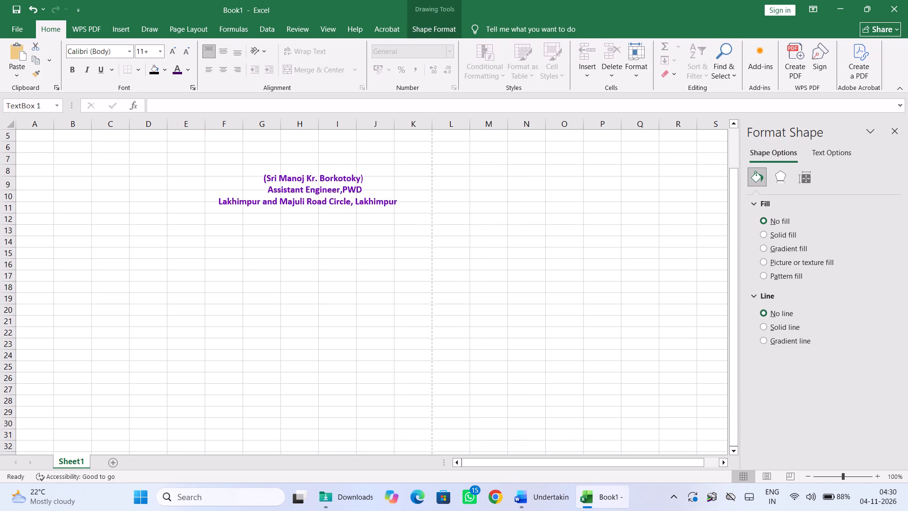
{"action": "left_click_drag", "start_coordinate": [271, 160], "coordinate": [255, 136]}
{"action": "scroll", "coordinate": [322, 189], "scroll_direction": "up", "scroll_amount": 4}
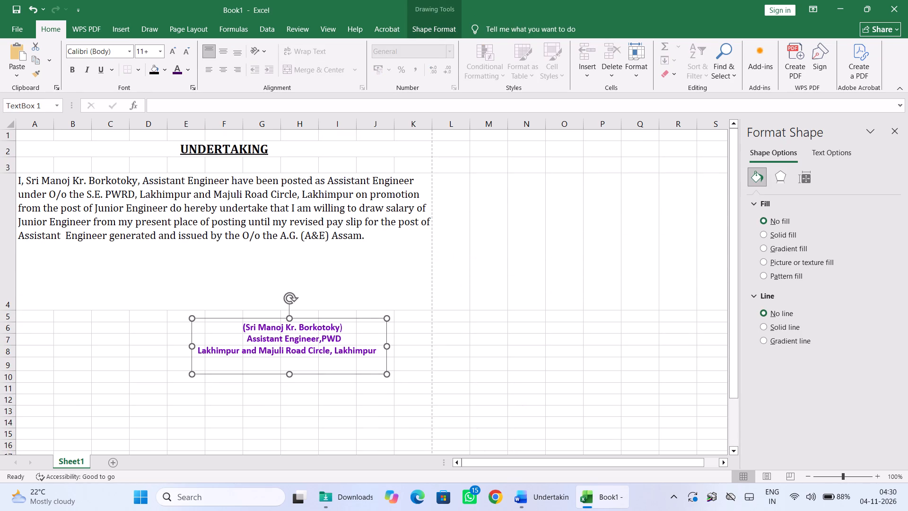
{"action": "left_click", "coordinate": [354, 318]}
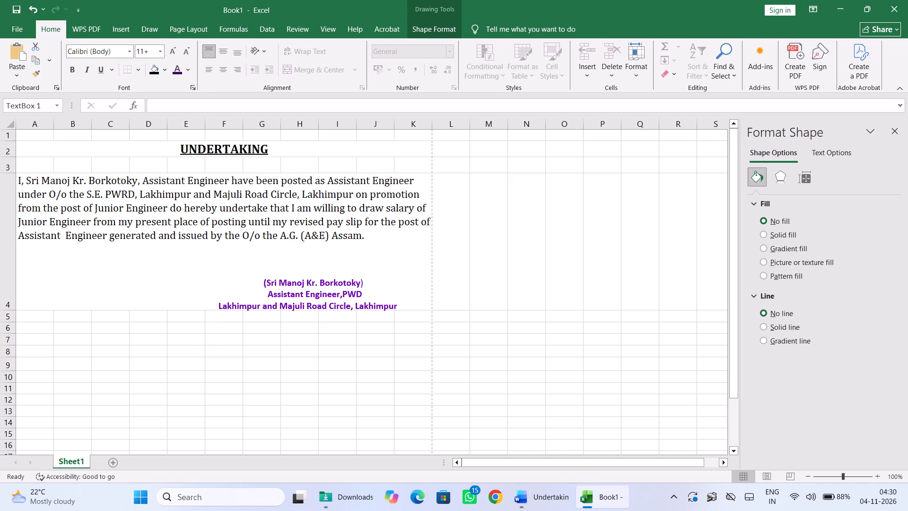
{"action": "left_click", "coordinate": [554, 266]}
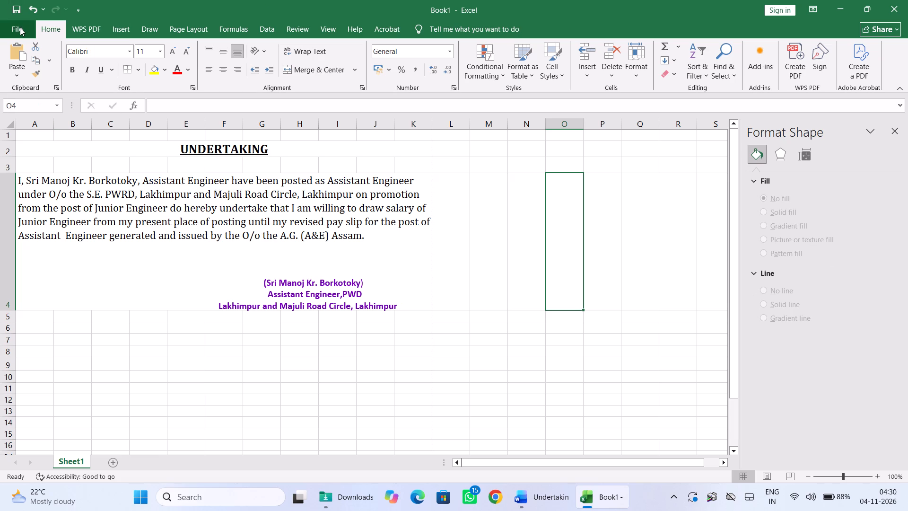
Save the workbook as Book1 in the Downloads folder, in Excel Workbook format.
{"action": "left_click", "coordinate": [17, 8]}
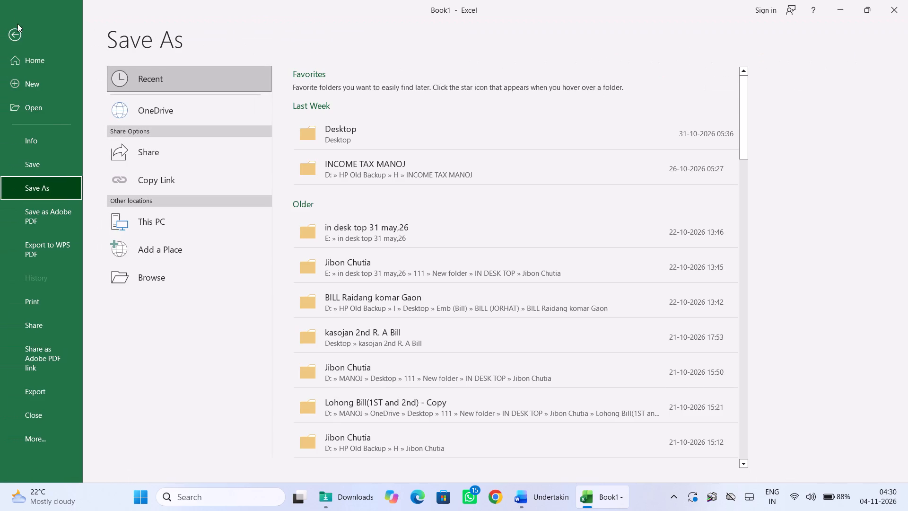
{"action": "left_click", "coordinate": [117, 277]}
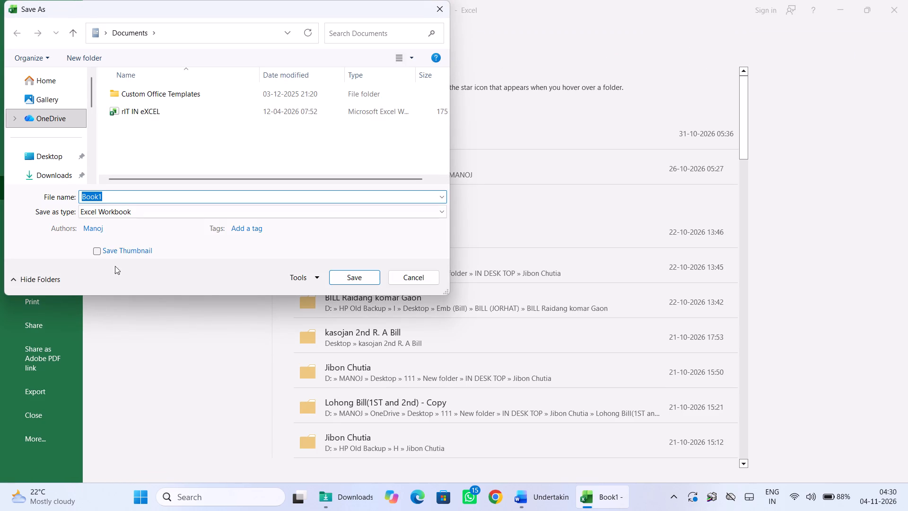
{"action": "left_click", "coordinate": [64, 174]}
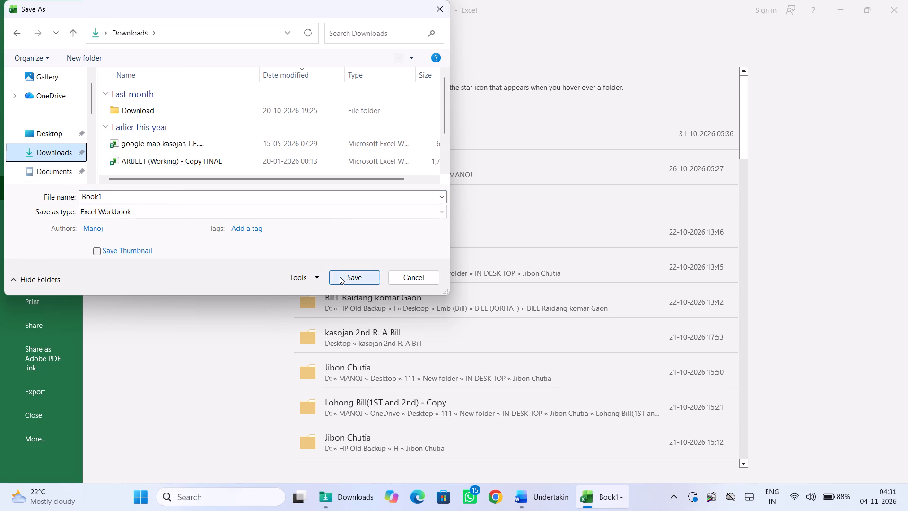
{"action": "left_click", "coordinate": [342, 276]}
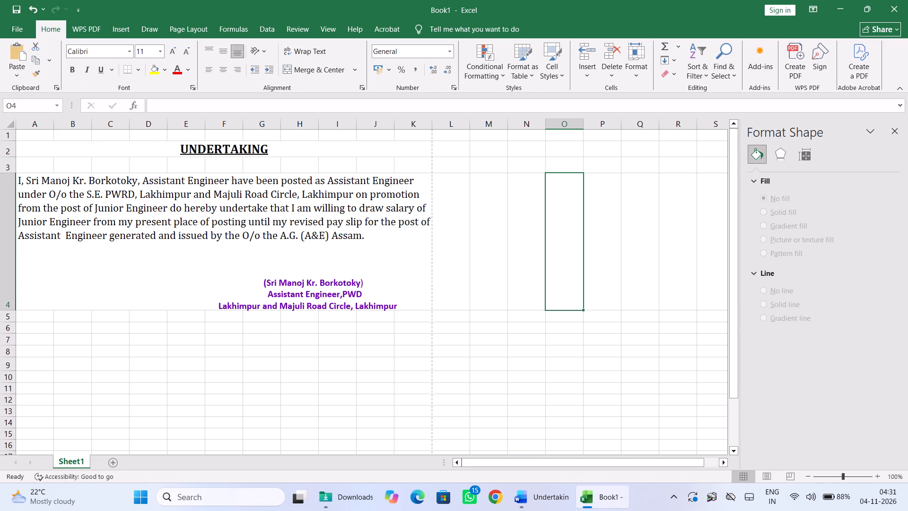
Rename the worksheet Sheet1 as "undertaking".
{"action": "left_click", "coordinate": [474, 249]}
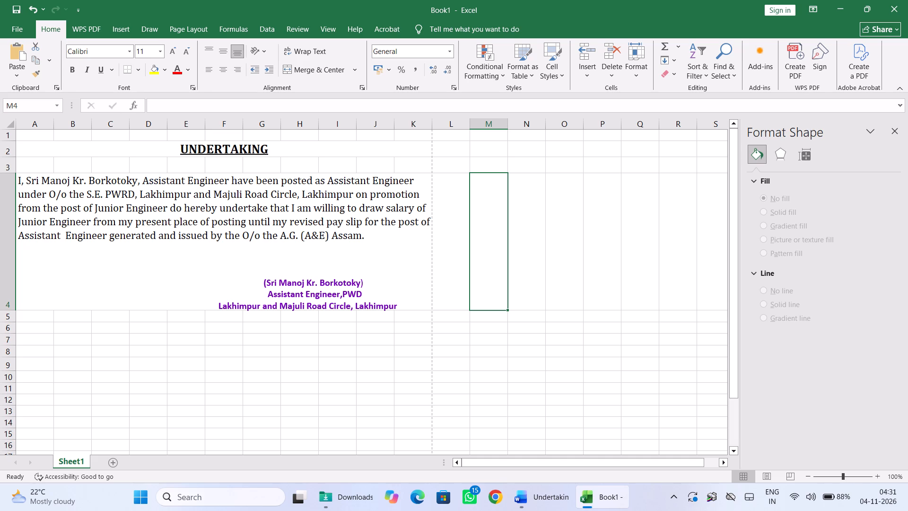
{"action": "right_click", "coordinate": [73, 459]}
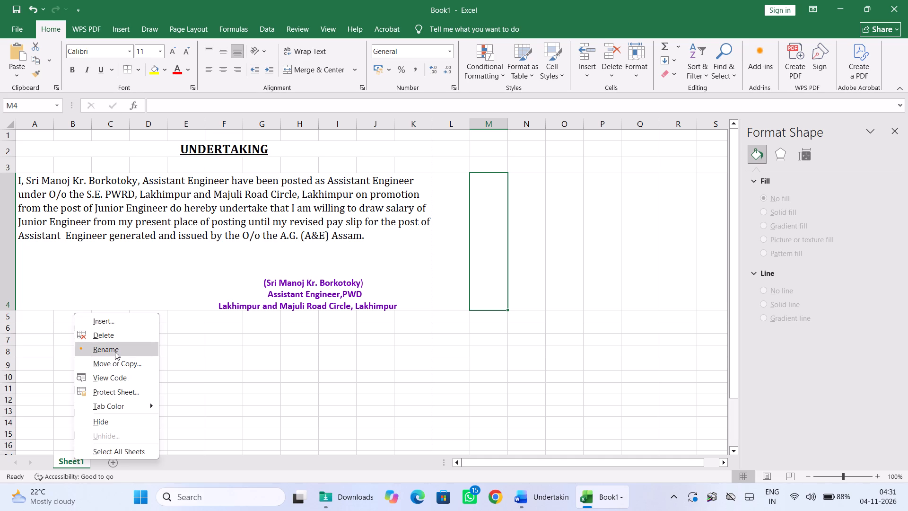
{"action": "left_click", "coordinate": [115, 352]}
{"action": "key", "text": "BackSpace"}
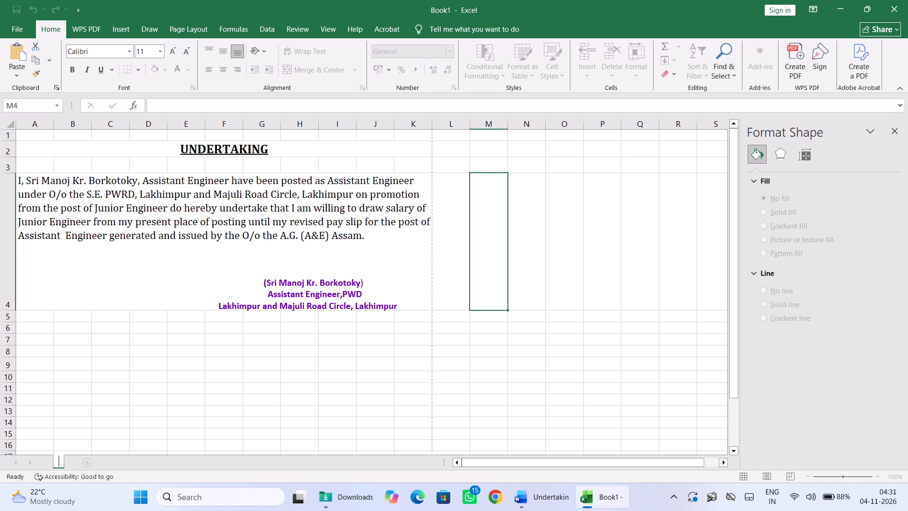
{"action": "type", "text": "under"}
{"action": "type", "text": "ta"}
{"action": "type", "text": "king"}
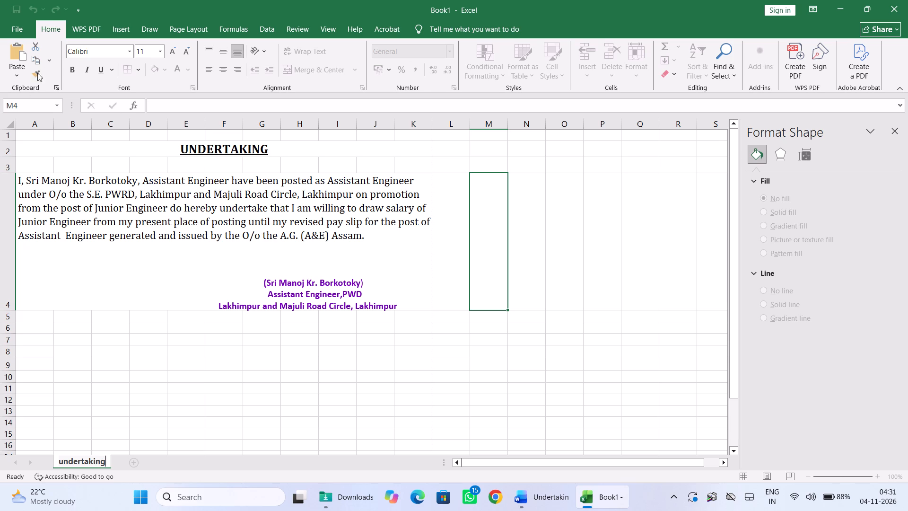
Save the workbook with the renamed undertaking sheet.
{"action": "left_click", "coordinate": [21, 29]}
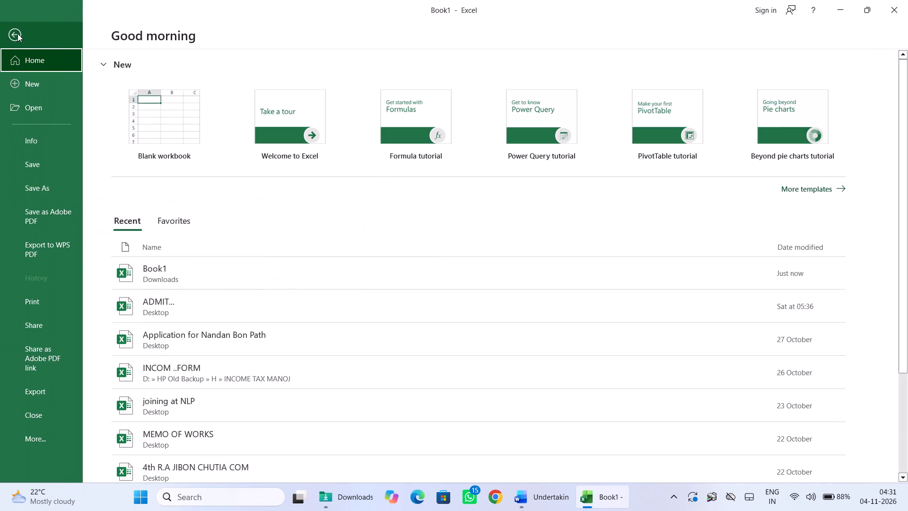
{"action": "left_click", "coordinate": [17, 34]}
{"action": "left_click", "coordinate": [17, 3]}
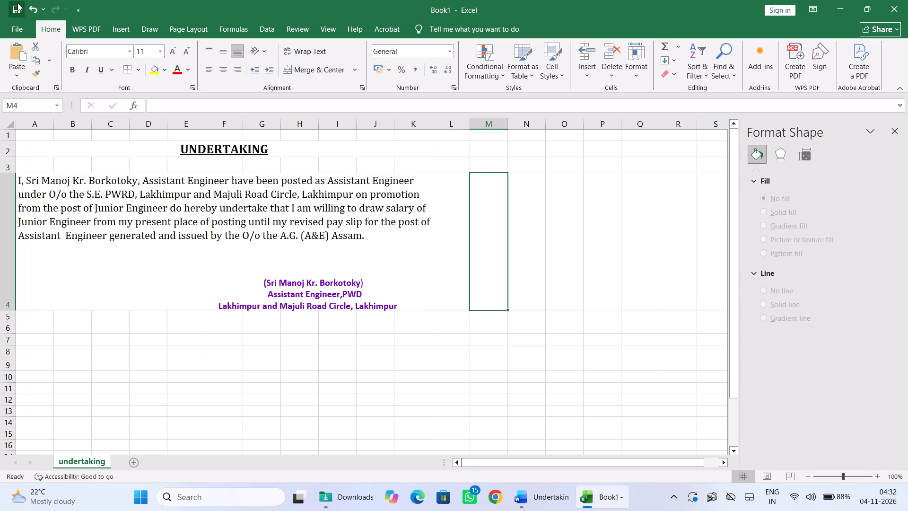
{"action": "left_click", "coordinate": [17, 7]}
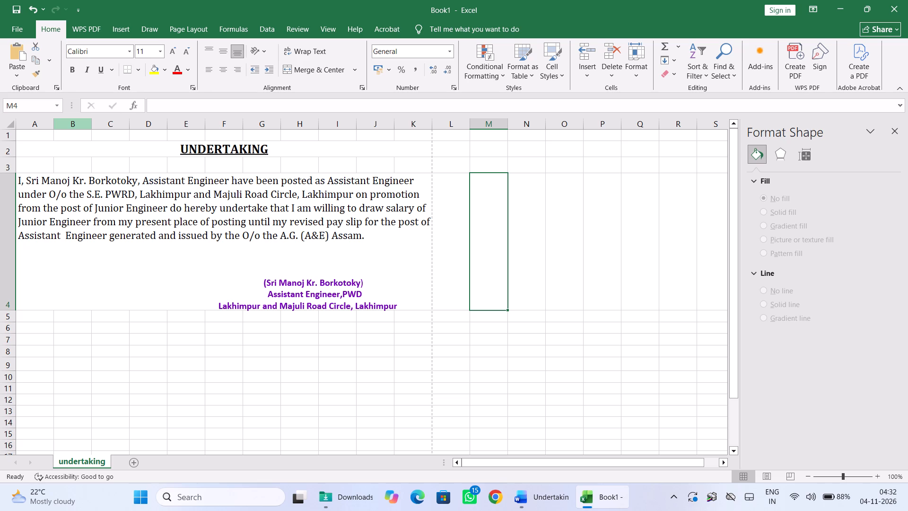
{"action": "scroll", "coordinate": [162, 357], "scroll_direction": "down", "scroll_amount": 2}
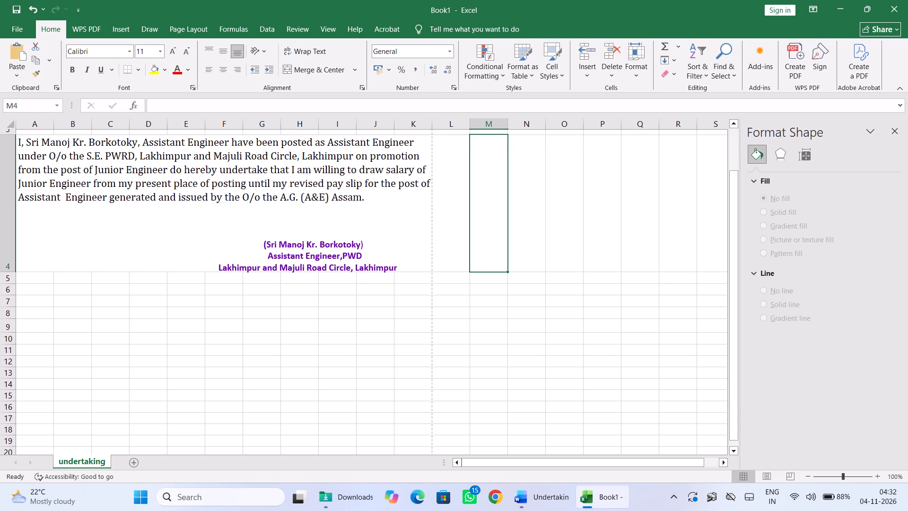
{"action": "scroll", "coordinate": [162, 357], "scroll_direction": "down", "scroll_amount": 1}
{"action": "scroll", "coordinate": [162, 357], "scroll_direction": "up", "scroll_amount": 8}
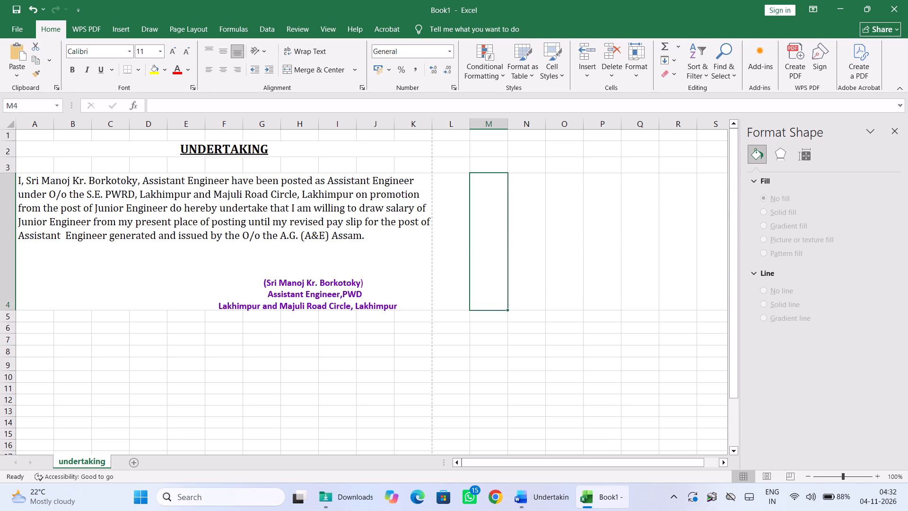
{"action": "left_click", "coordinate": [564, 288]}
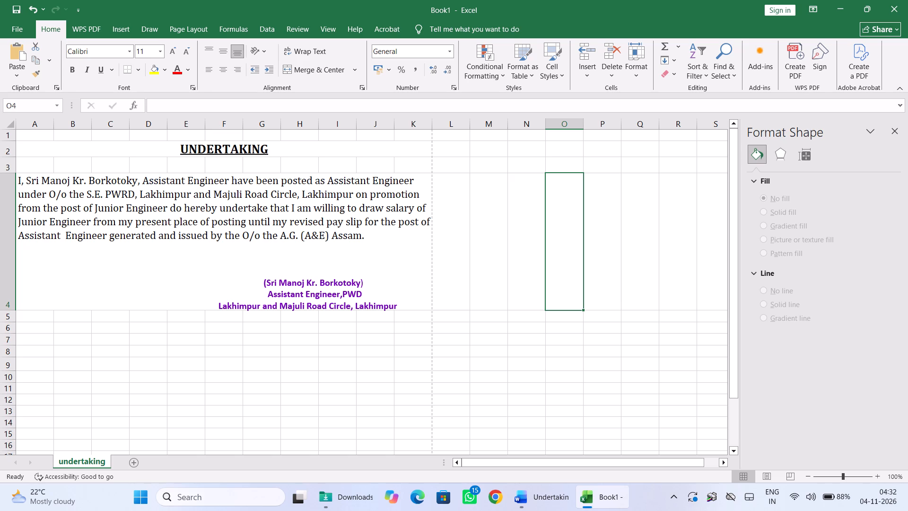
Copy the signature text box beneath the undertaking paragraph.
{"action": "left_click", "coordinate": [287, 285]}
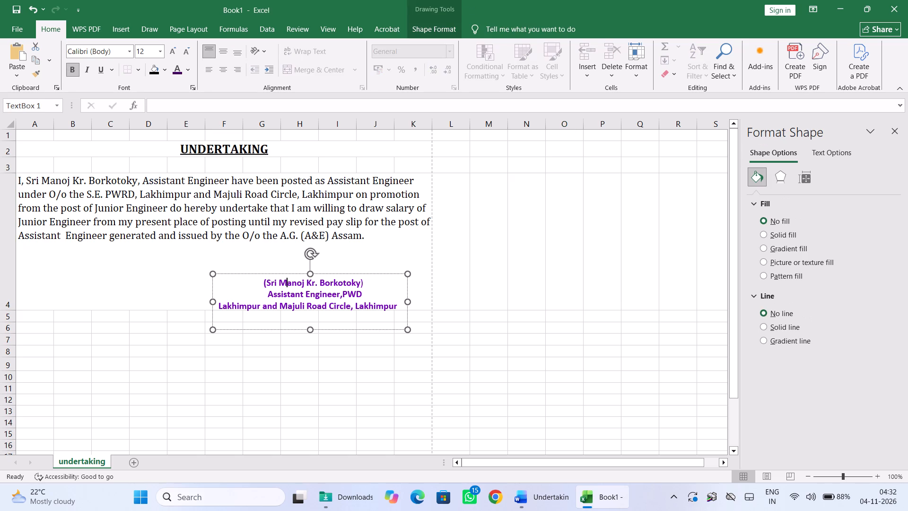
{"action": "right_click", "coordinate": [279, 272]}
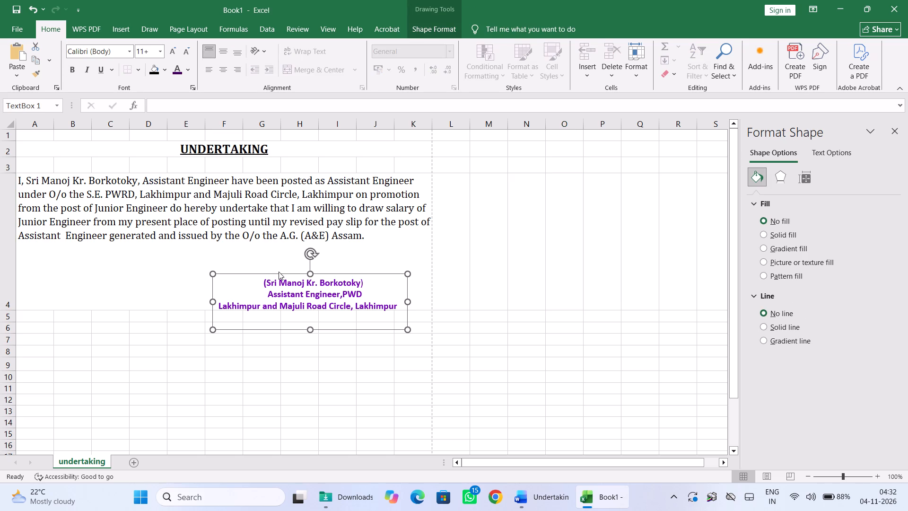
{"action": "left_click", "coordinate": [293, 53]}
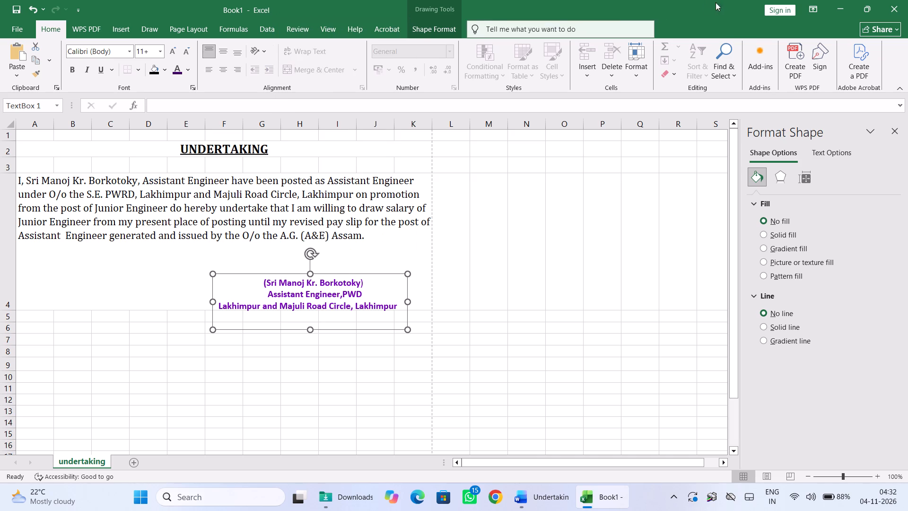
Open the Word document "Form 81 modified...ok ok" from the zipped JOINING & F-81 AT NLP etc folder on the desktop.
{"action": "left_click", "coordinate": [840, 9]}
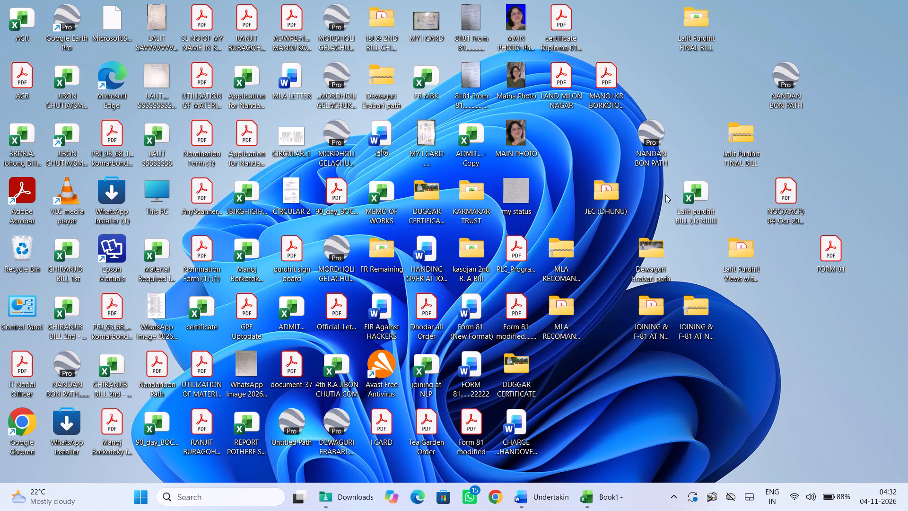
{"action": "double_click", "coordinate": [689, 311]}
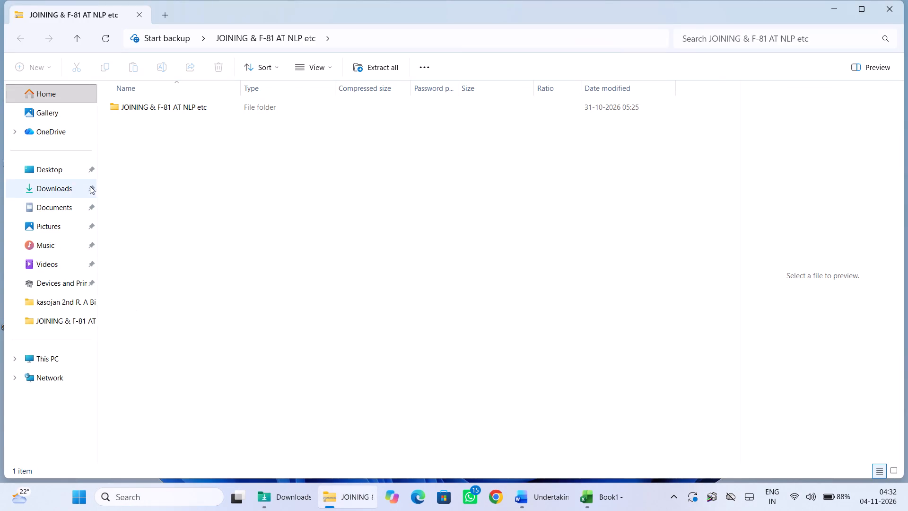
{"action": "double_click", "coordinate": [116, 106]}
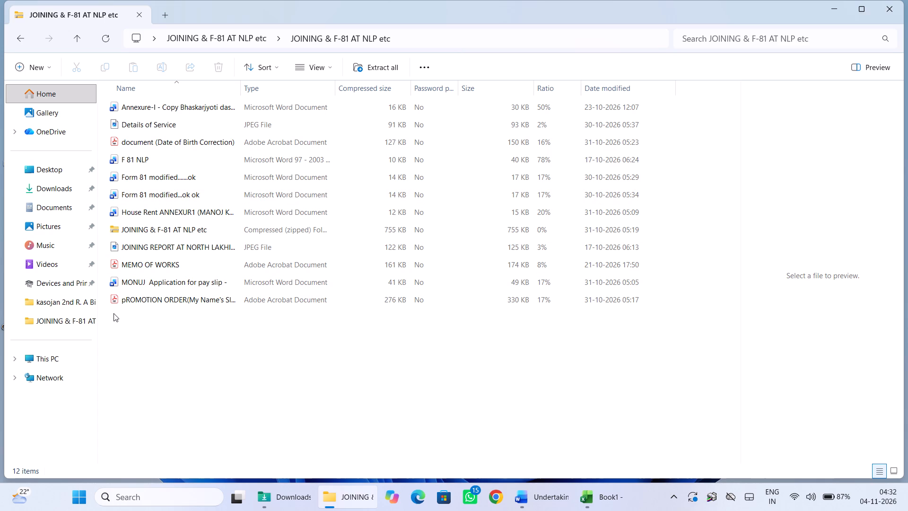
{"action": "left_click", "coordinate": [131, 190]}
{"action": "left_click", "coordinate": [131, 190]}
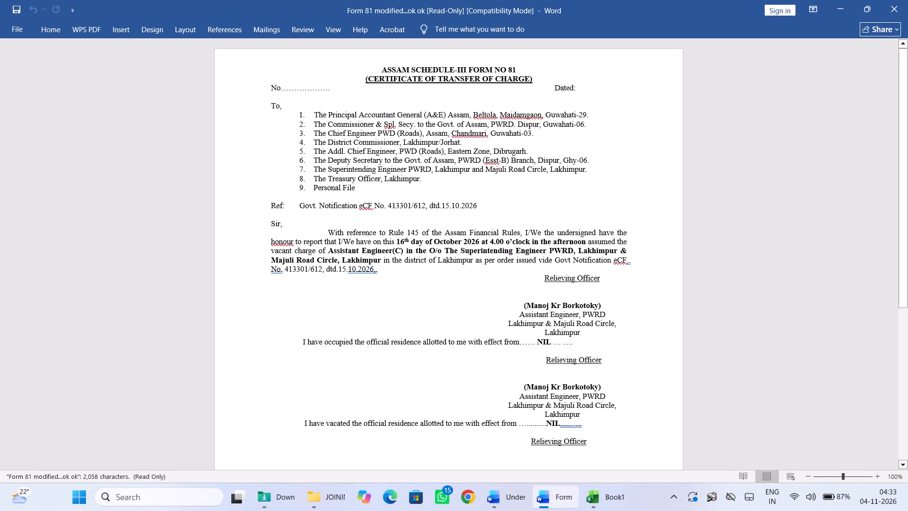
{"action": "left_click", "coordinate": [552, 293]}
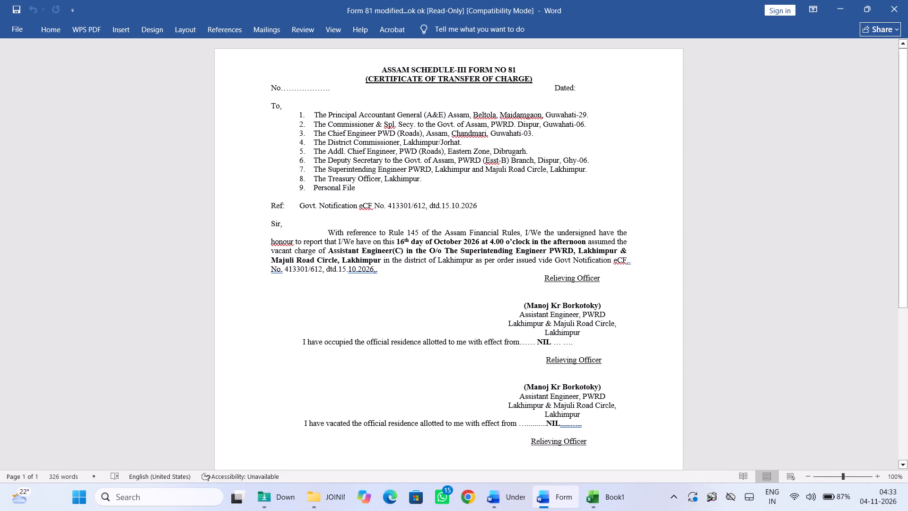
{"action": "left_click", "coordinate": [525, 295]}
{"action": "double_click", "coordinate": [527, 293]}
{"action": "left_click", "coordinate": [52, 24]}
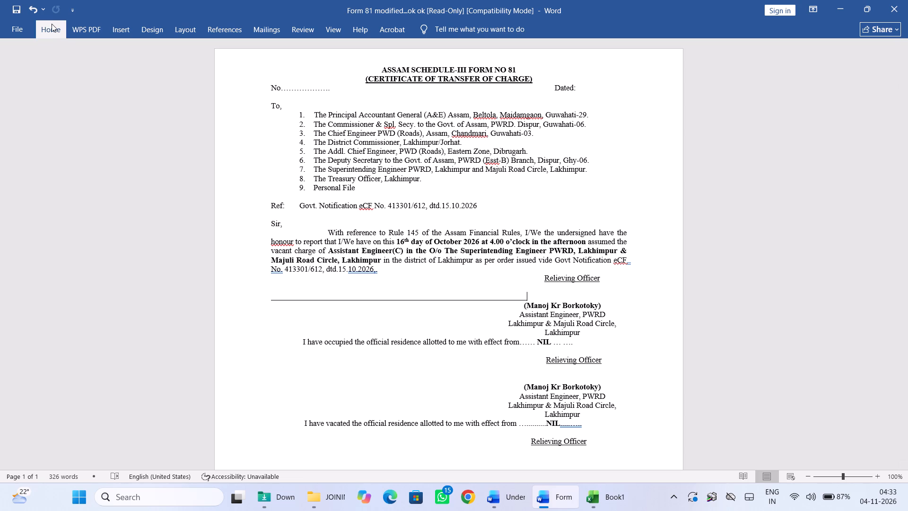
Paste the copied signature text box into the blank area below the "I have occupied the official residence" line.
{"action": "left_click", "coordinate": [271, 355]}
{"action": "left_click", "coordinate": [272, 362]}
{"action": "right_click", "coordinate": [270, 364]}
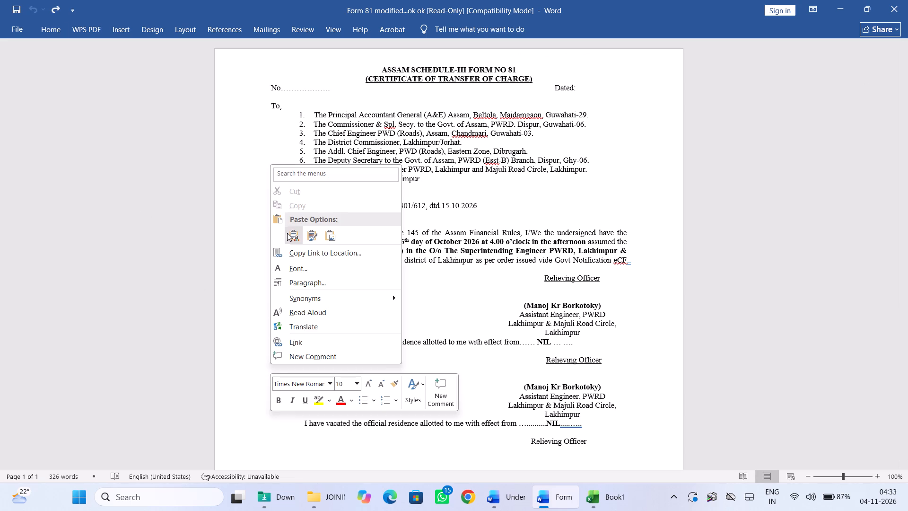
{"action": "left_click", "coordinate": [293, 233]}
{"action": "left_click", "coordinate": [335, 372]}
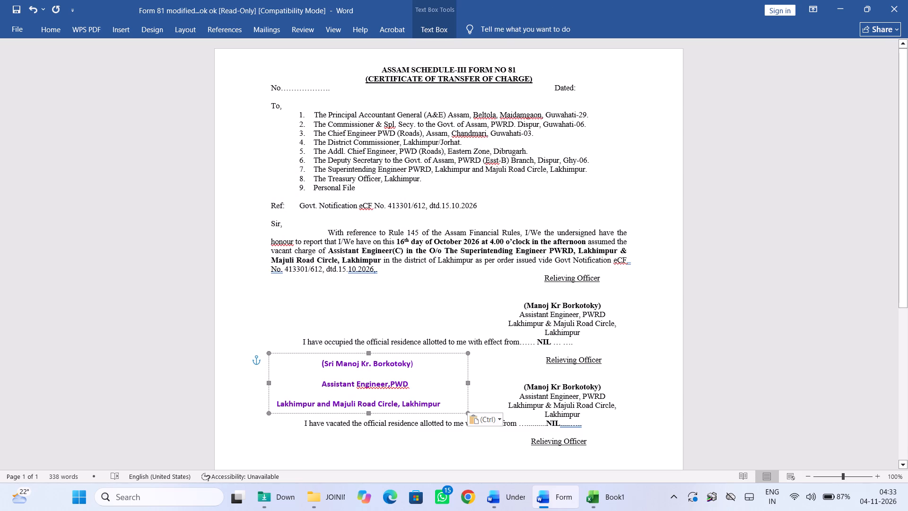
Move the pasted text box to the blank area below the main paragraph, left of the first Relieving Officer signature block.
{"action": "left_click_drag", "start_coordinate": [386, 352], "coordinate": [580, 273]}
{"action": "left_click_drag", "start_coordinate": [580, 273], "coordinate": [583, 294]}
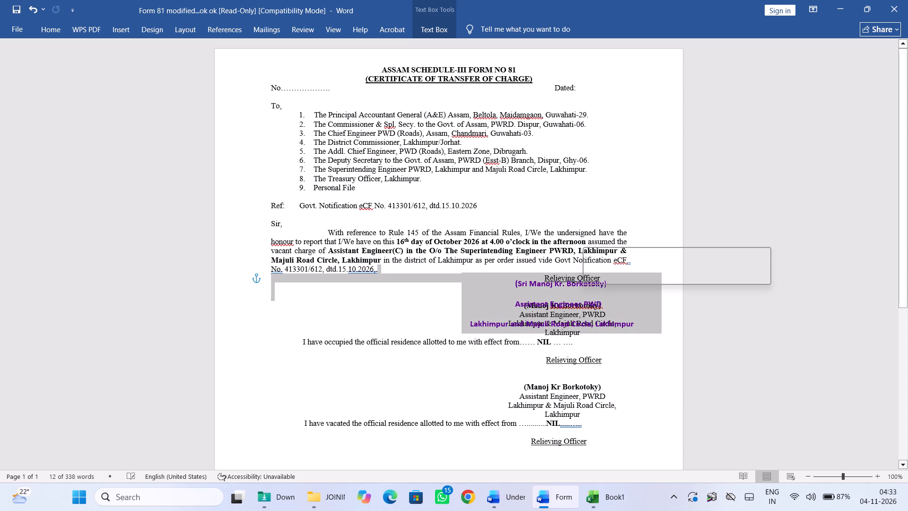
{"action": "left_click", "coordinate": [531, 308]}
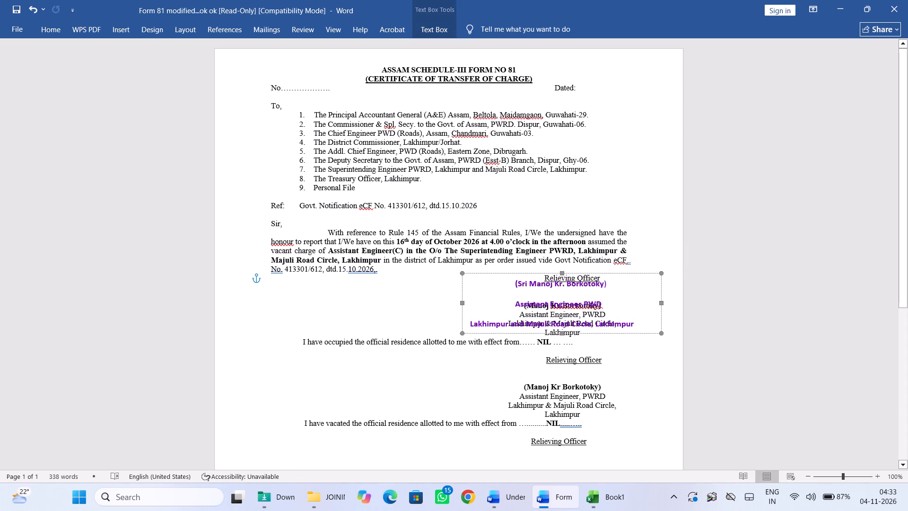
{"action": "left_click_drag", "start_coordinate": [508, 274], "coordinate": [320, 274]}
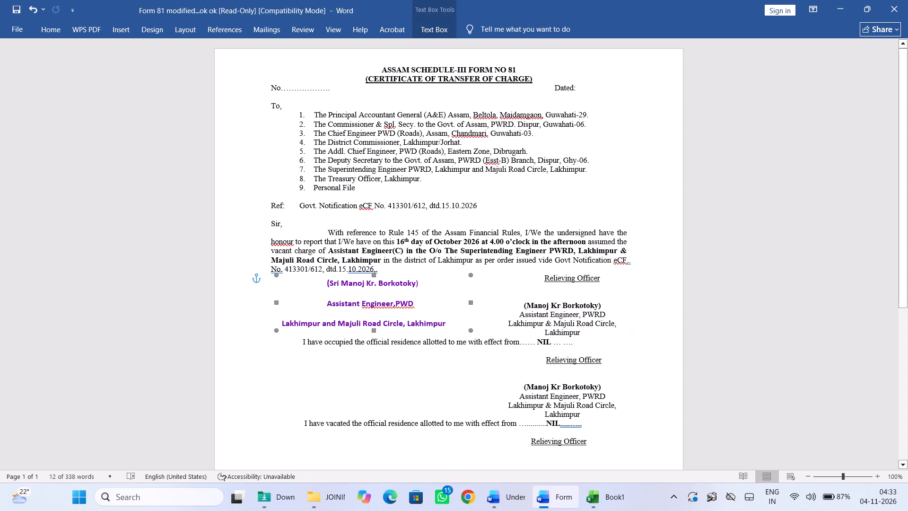
Set the line spacing of the three signature lines in the text box to 1.0.
{"action": "left_click", "coordinate": [427, 284]}
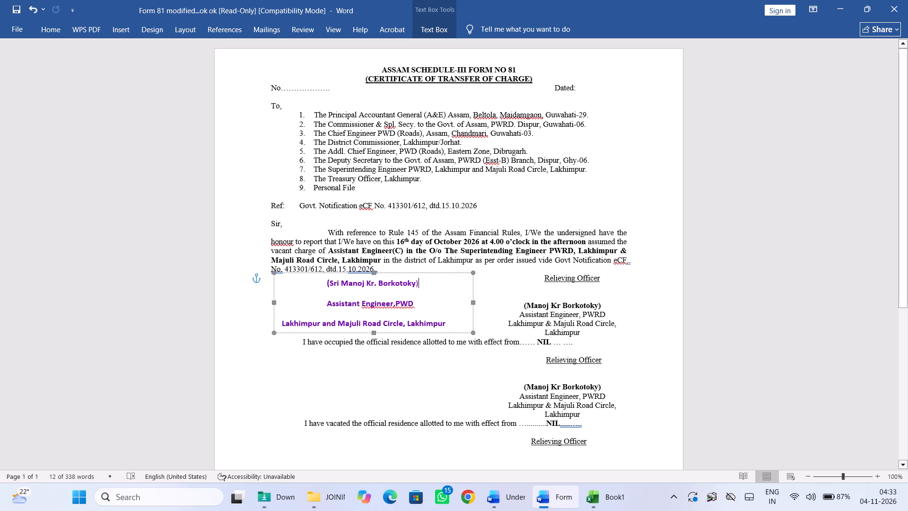
{"action": "left_click_drag", "start_coordinate": [330, 282], "coordinate": [370, 308]}
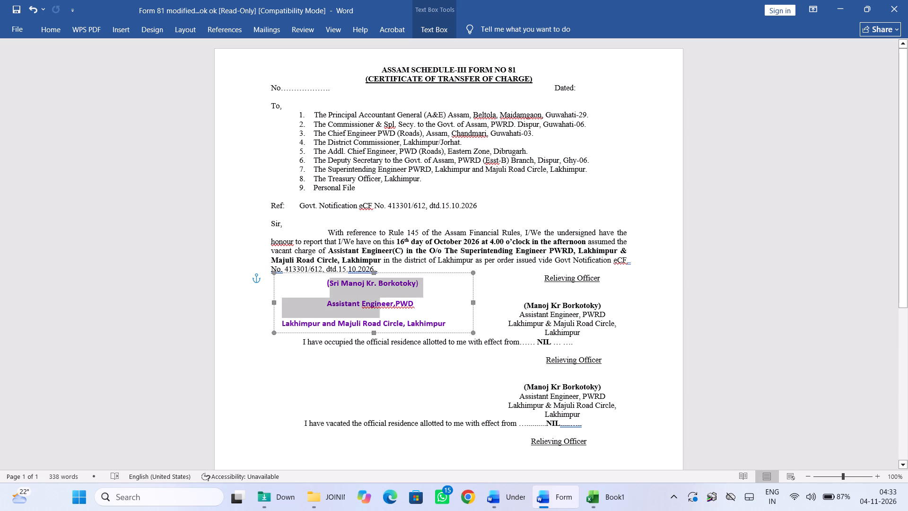
{"action": "left_click_drag", "start_coordinate": [370, 308], "coordinate": [437, 326]}
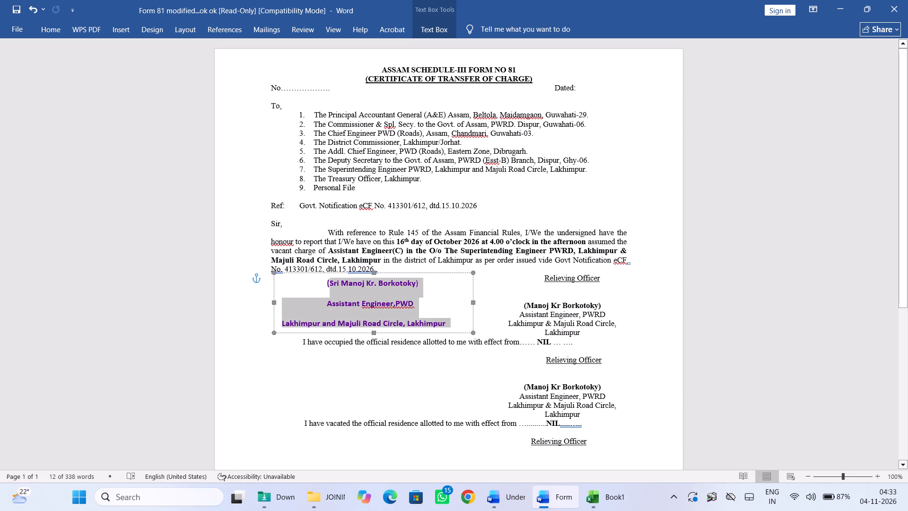
{"action": "left_click", "coordinate": [53, 29]}
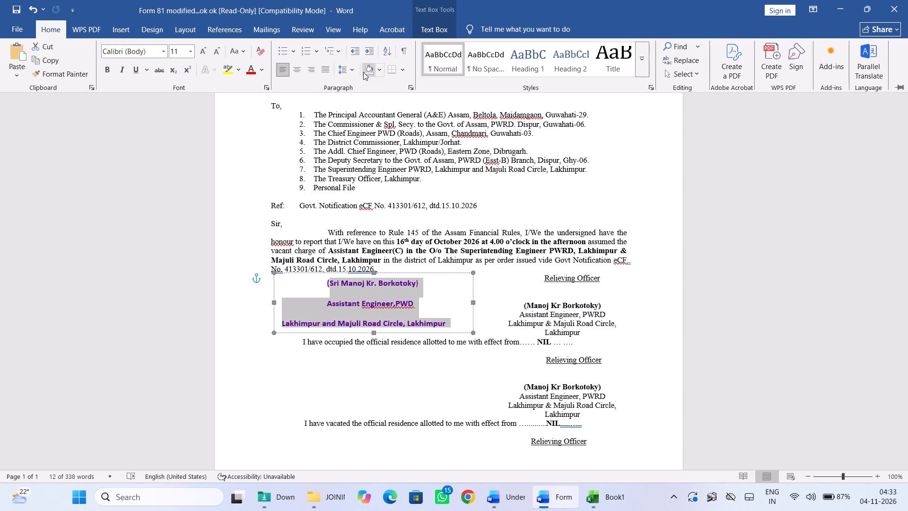
{"action": "left_click", "coordinate": [350, 68]}
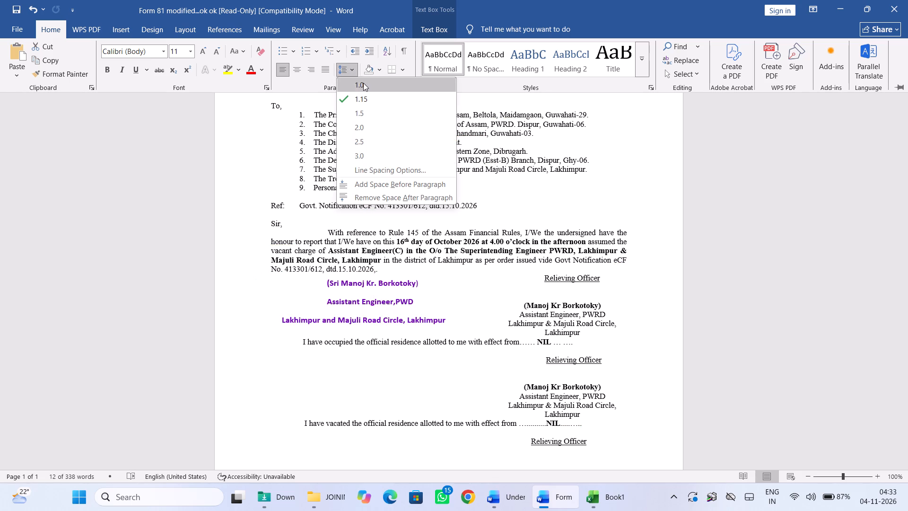
{"action": "left_click", "coordinate": [363, 83]}
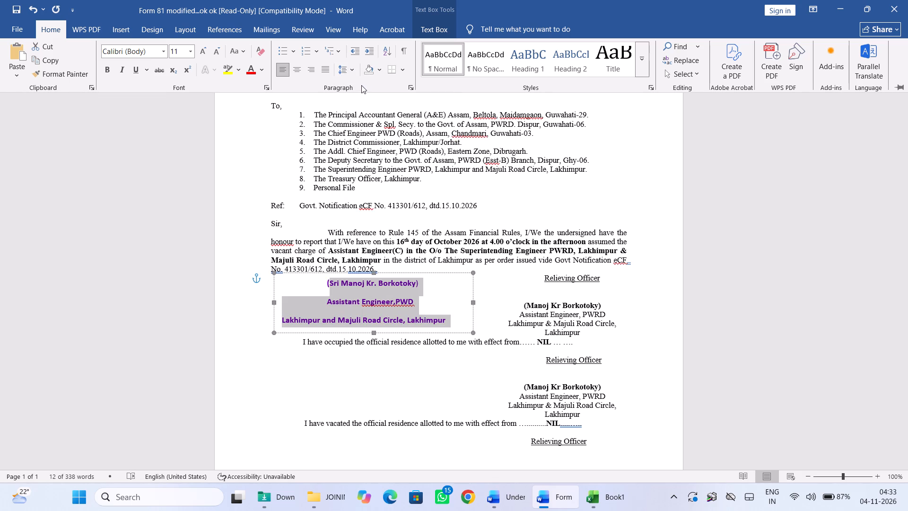
Apply a special First line indentation of 0 cm to the signature lines through the line spacing options.
{"action": "left_click", "coordinate": [354, 70]}
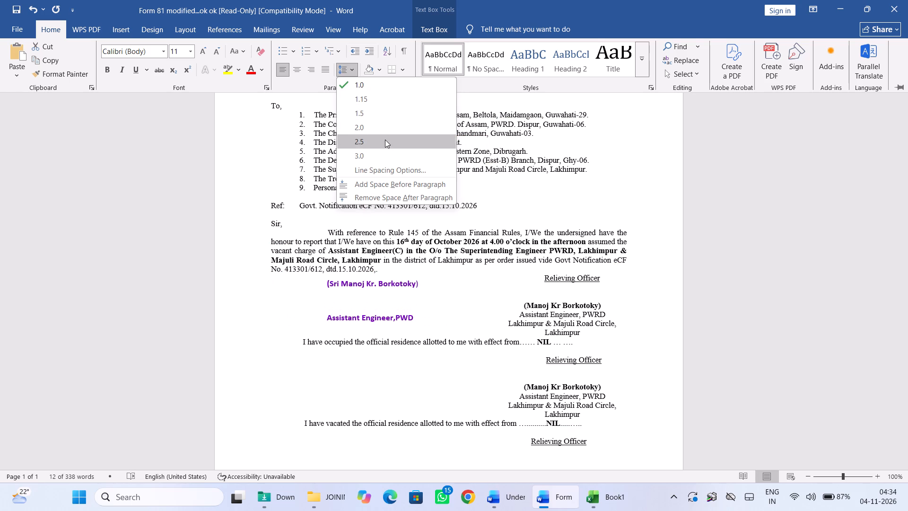
{"action": "left_click", "coordinate": [389, 169]}
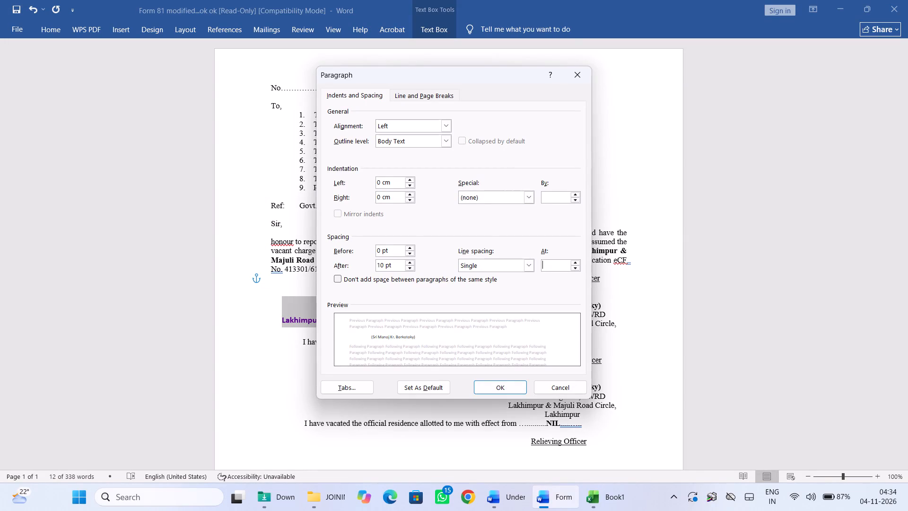
{"action": "left_click", "coordinate": [574, 200]}
{"action": "left_click", "coordinate": [507, 392]}
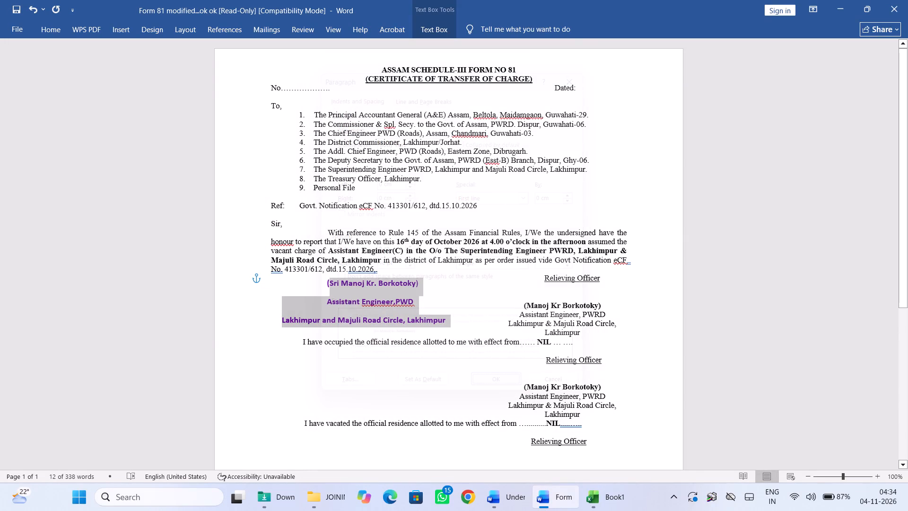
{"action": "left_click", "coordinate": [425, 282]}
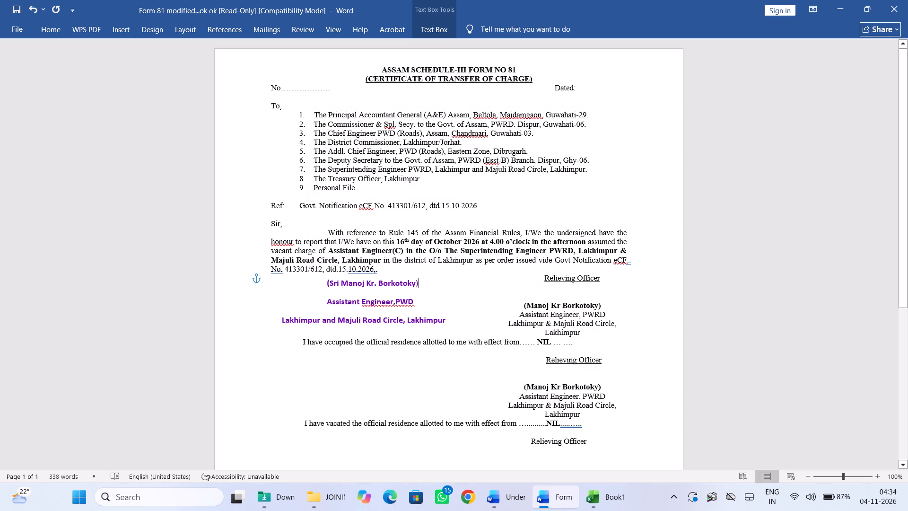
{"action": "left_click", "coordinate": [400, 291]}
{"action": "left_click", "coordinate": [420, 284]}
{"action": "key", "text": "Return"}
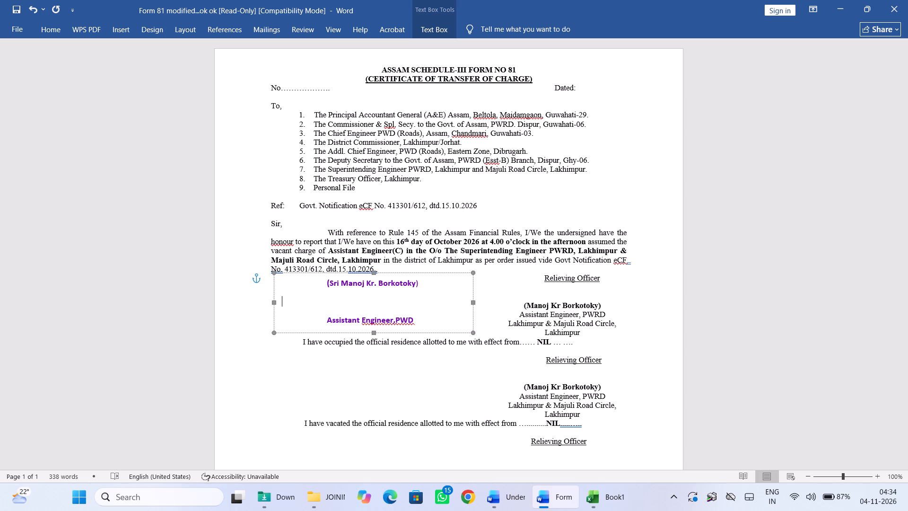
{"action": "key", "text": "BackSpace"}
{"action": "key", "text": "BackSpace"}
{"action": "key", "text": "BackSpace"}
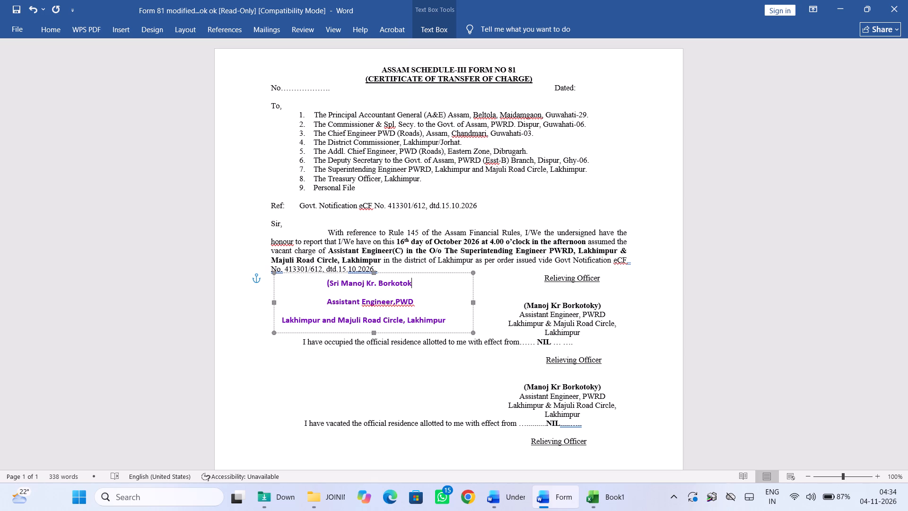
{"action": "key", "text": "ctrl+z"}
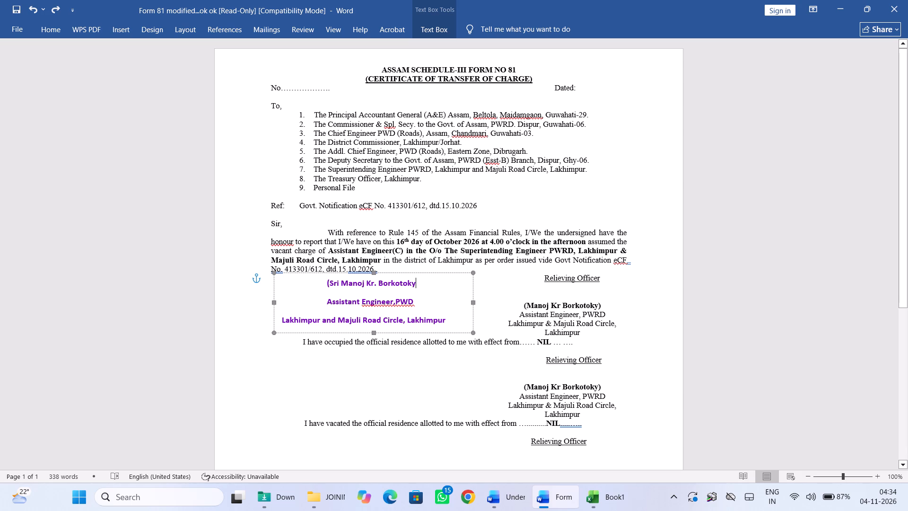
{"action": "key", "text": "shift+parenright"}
Cut the "Assistant Engineer,PWD" and "Lakhimpur and Majuli Road Circle, Lakhimpur" lines out of the signature text box.
{"action": "left_click_drag", "start_coordinate": [320, 301], "coordinate": [409, 326]}
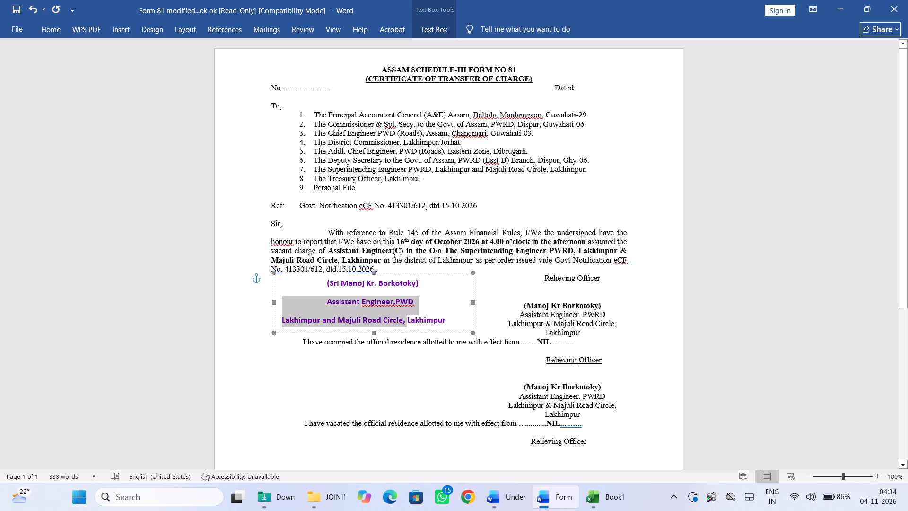
{"action": "left_click_drag", "start_coordinate": [409, 326], "coordinate": [433, 333]}
{"action": "right_click", "coordinate": [399, 315]}
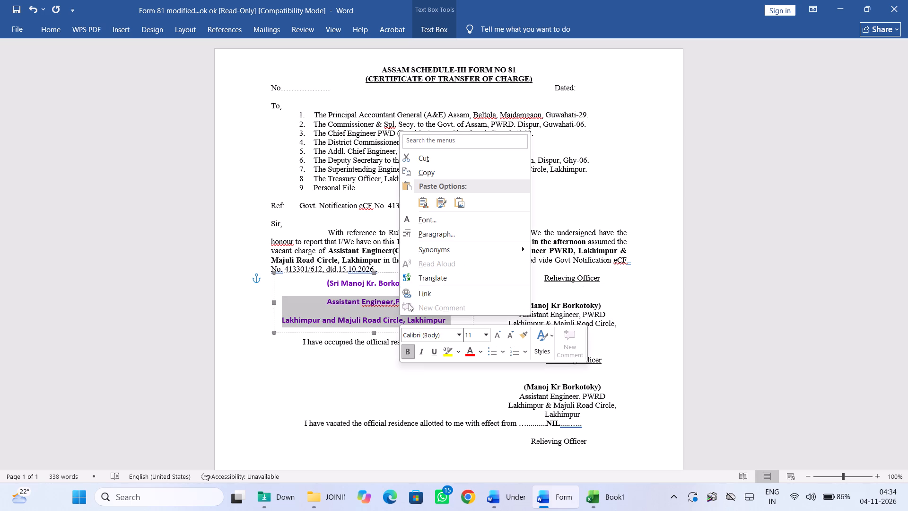
{"action": "left_click", "coordinate": [425, 150]}
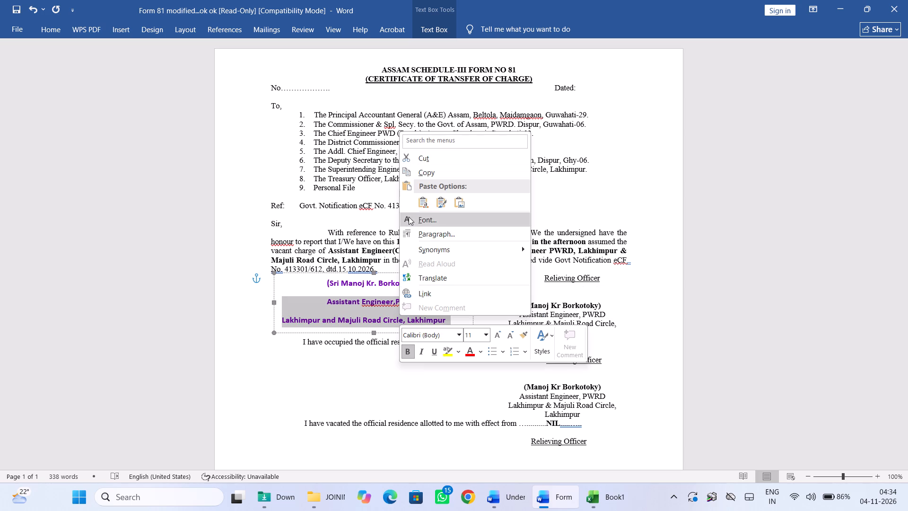
{"action": "left_click", "coordinate": [418, 154]}
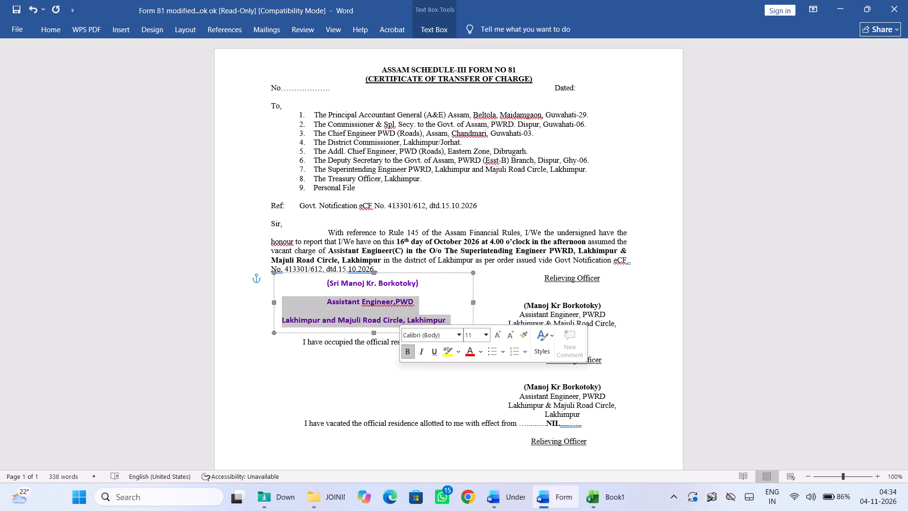
{"action": "left_click", "coordinate": [418, 284]}
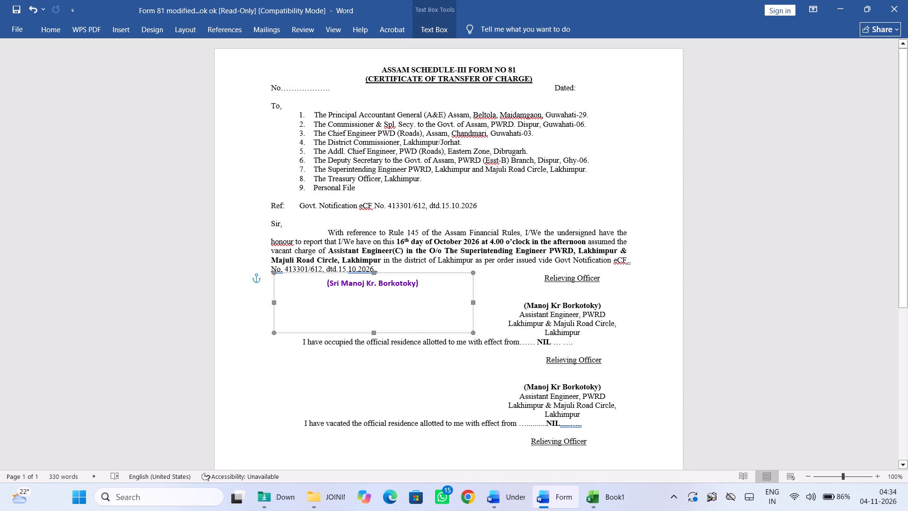
Replace the leading blank space of the "With reference to Rule 145" paragraph with a line break below "Sir,".
{"action": "left_click", "coordinate": [285, 234]}
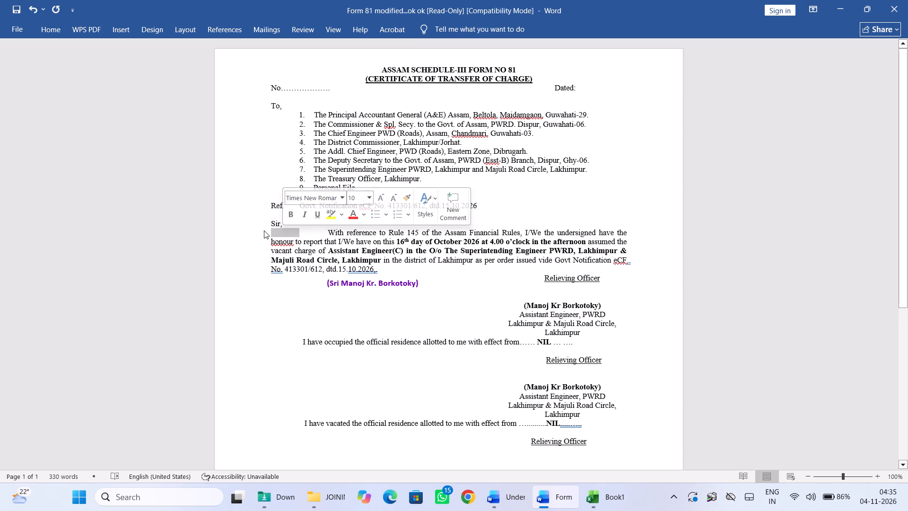
{"action": "key", "text": "Return"}
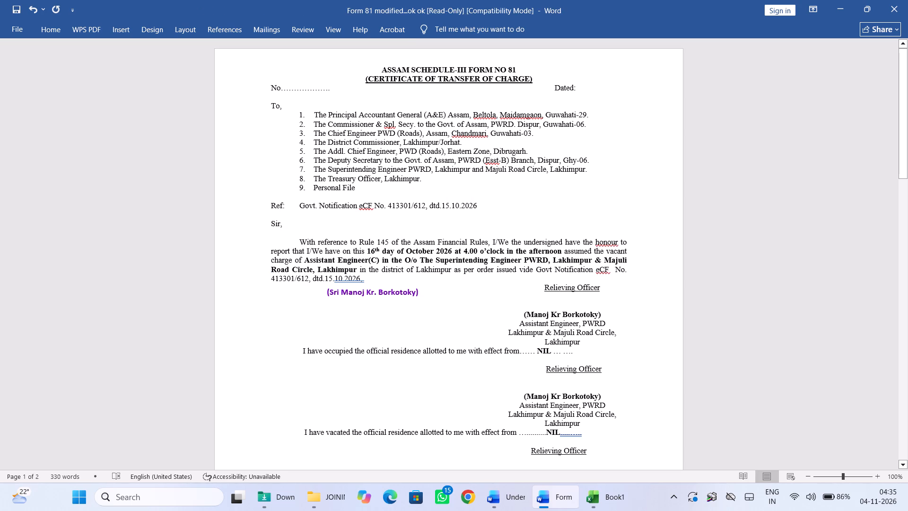
Paste the cut designation and office lines back into the signature text box after the officer's name.
{"action": "left_click", "coordinate": [422, 293]}
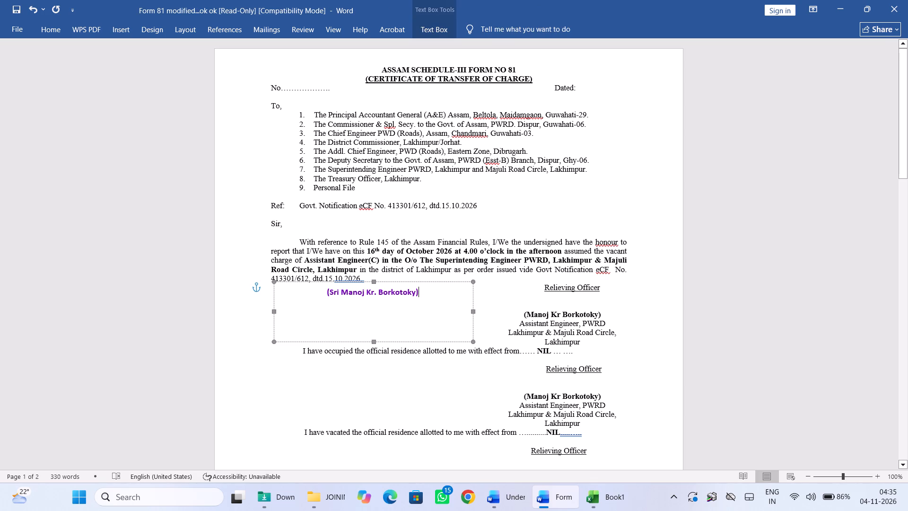
{"action": "key", "text": "Return"}
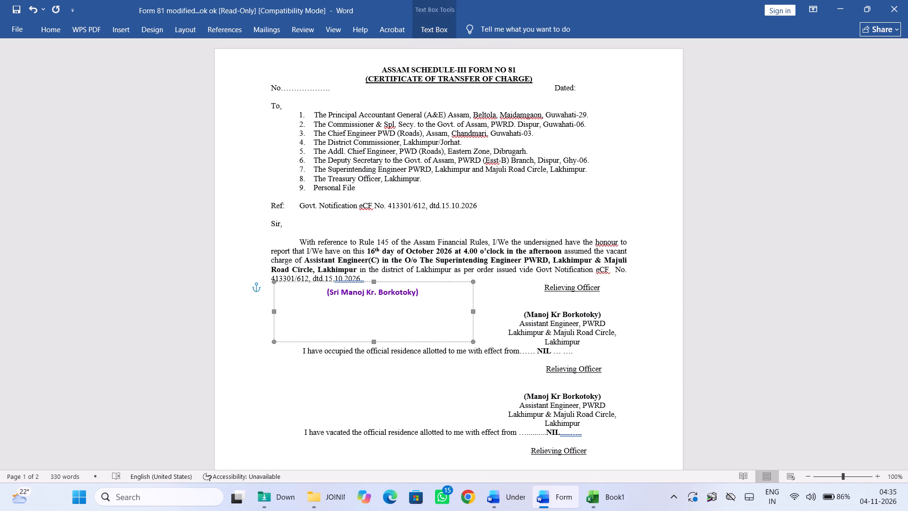
{"action": "key", "text": "BackSpace"}
{"action": "key", "text": "ctrl+v"}
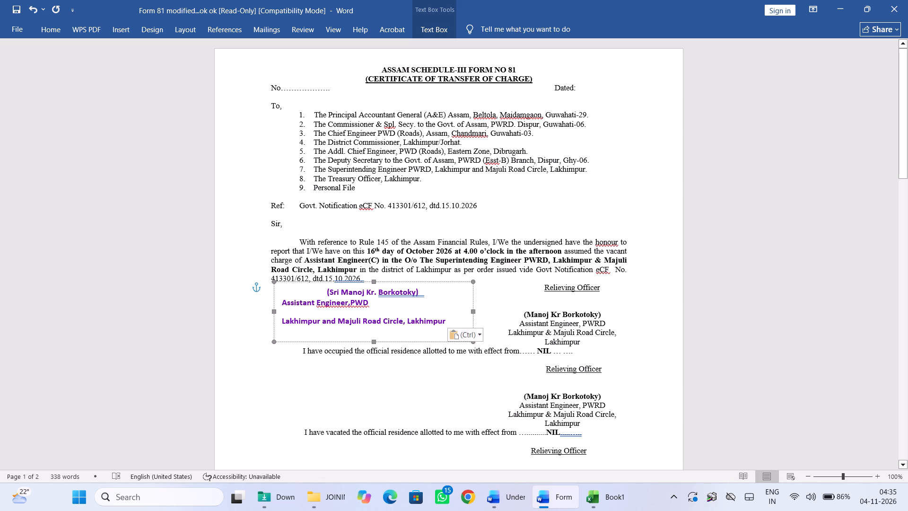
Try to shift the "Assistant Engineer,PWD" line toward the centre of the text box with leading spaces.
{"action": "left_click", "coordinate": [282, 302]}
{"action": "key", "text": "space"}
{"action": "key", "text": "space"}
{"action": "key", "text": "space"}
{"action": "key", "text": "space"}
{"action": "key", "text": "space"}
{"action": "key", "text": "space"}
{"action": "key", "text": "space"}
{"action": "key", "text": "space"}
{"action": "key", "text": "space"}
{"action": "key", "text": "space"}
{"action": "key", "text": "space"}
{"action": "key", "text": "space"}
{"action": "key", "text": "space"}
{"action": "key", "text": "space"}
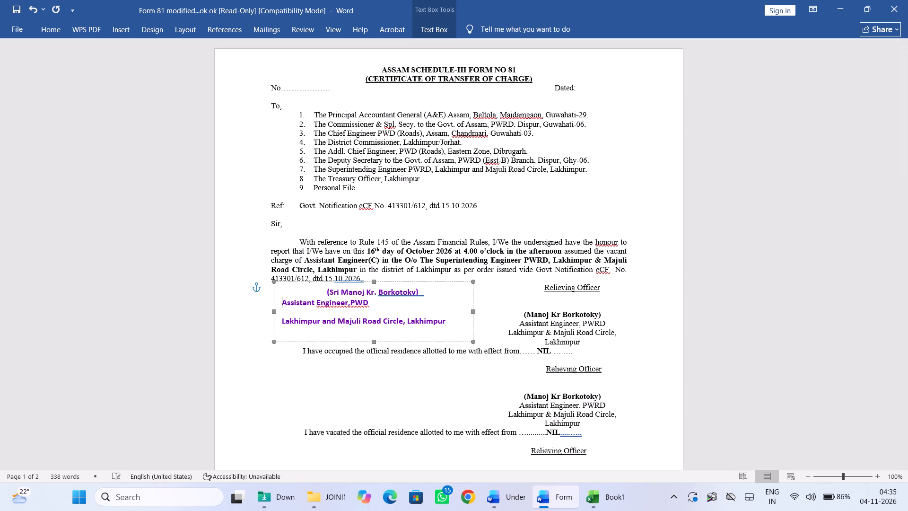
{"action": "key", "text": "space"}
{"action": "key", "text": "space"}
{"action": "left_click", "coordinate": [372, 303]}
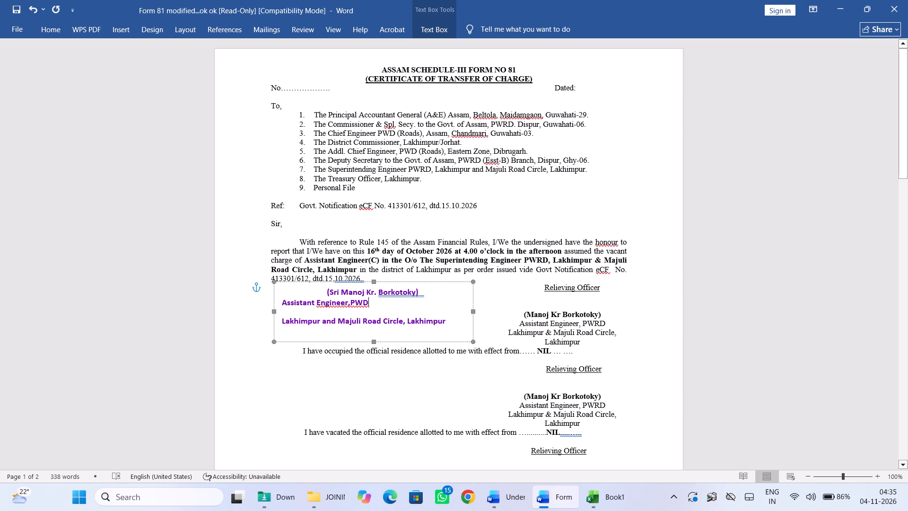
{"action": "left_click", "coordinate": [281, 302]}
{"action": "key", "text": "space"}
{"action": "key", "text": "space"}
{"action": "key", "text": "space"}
Add nine trailing spaces after "Assistant Engineer,PWD" in the signature text box.
{"action": "left_click", "coordinate": [377, 302]}
{"action": "key", "text": "space"}
{"action": "key", "text": "space"}
{"action": "key", "text": "space"}
{"action": "key", "text": "space"}
{"action": "key", "text": "space"}
{"action": "key", "text": "space"}
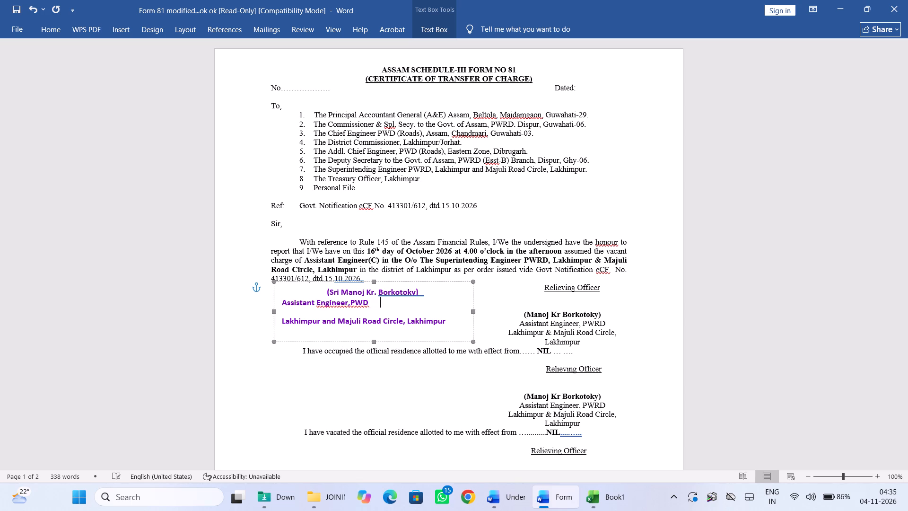
{"action": "key", "text": "space"}
{"action": "key", "text": "space"}
{"action": "key", "text": "space"}
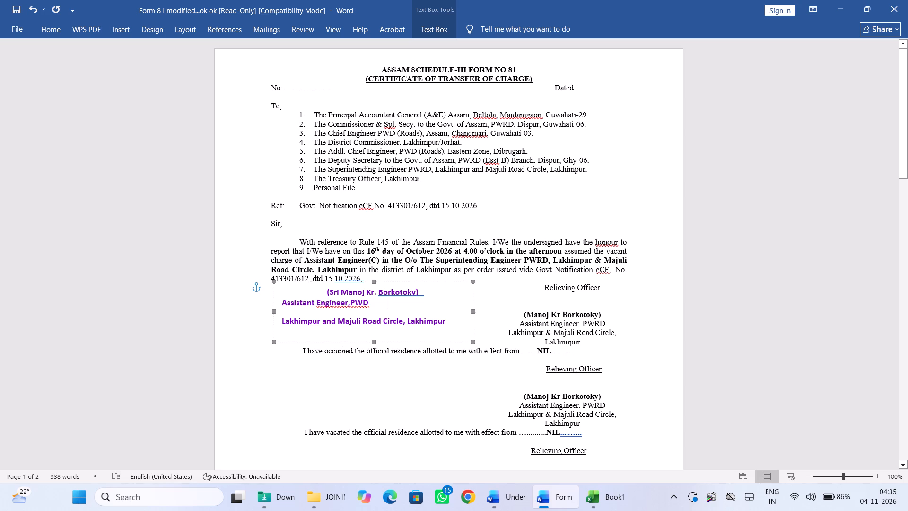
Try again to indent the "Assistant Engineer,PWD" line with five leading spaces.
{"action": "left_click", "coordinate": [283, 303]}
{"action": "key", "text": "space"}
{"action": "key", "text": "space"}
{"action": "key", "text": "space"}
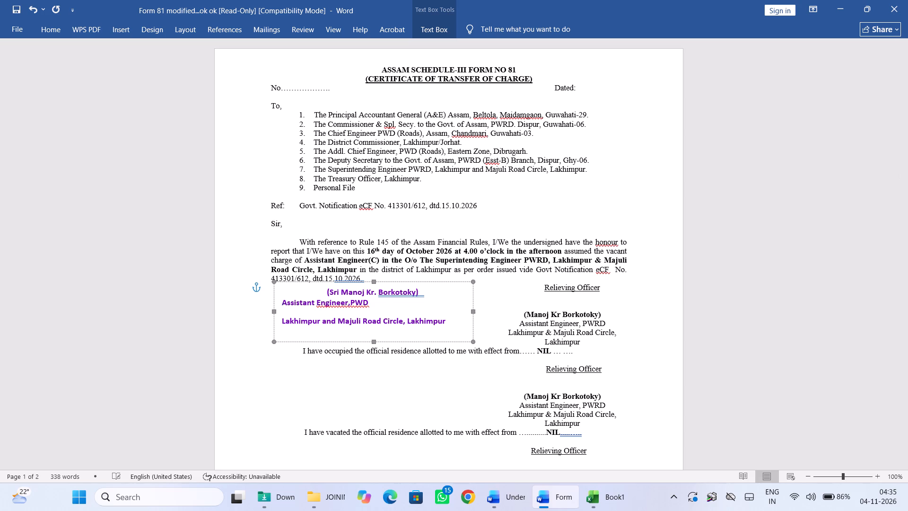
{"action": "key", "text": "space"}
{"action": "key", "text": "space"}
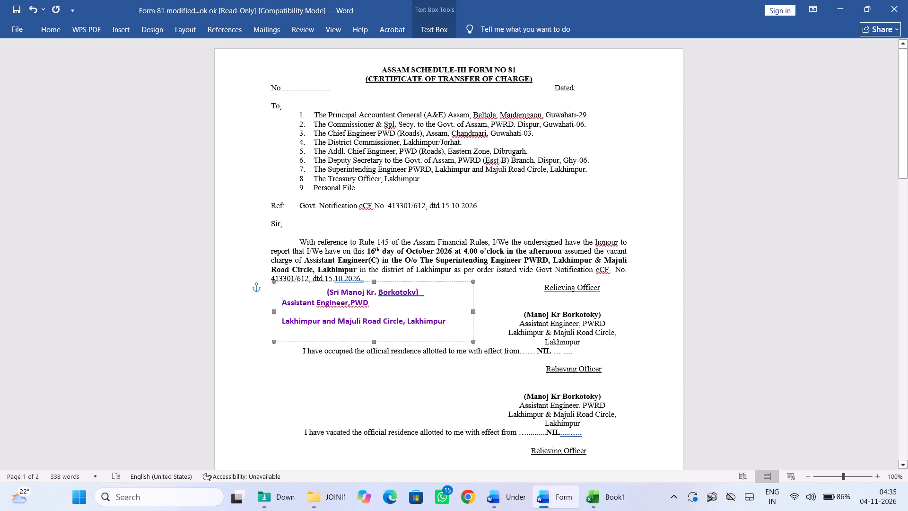
Cut "Assistant Engineer,PWD" and paste it directly after the closing bracket of the officer's name in the text box.
{"action": "left_click_drag", "start_coordinate": [380, 303], "coordinate": [276, 305]}
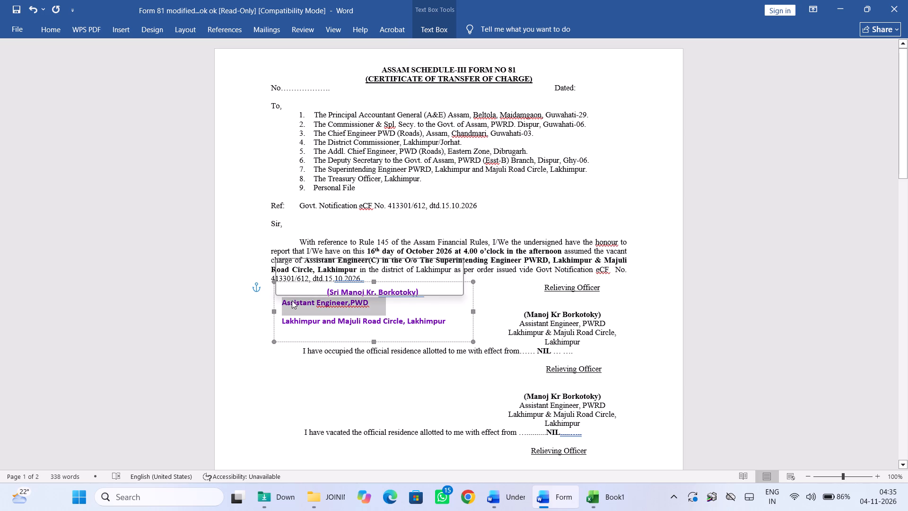
{"action": "right_click", "coordinate": [292, 300]}
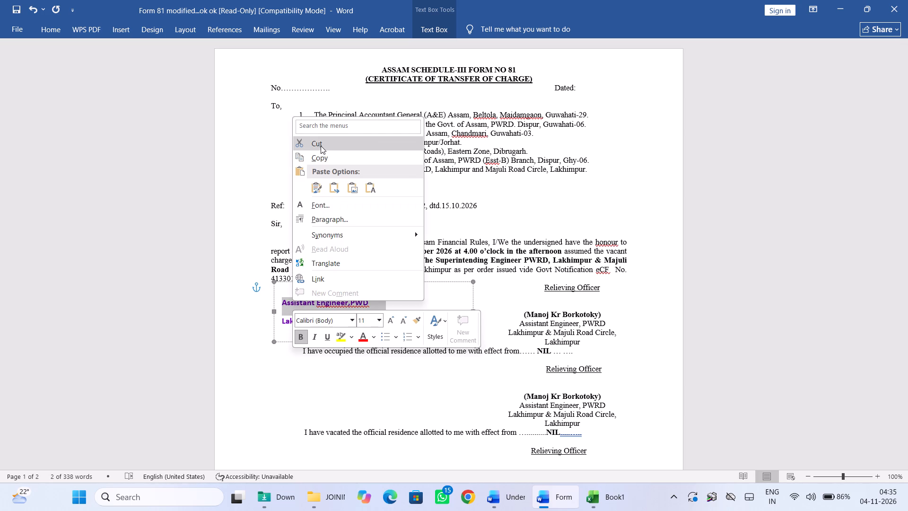
{"action": "left_click", "coordinate": [321, 143]}
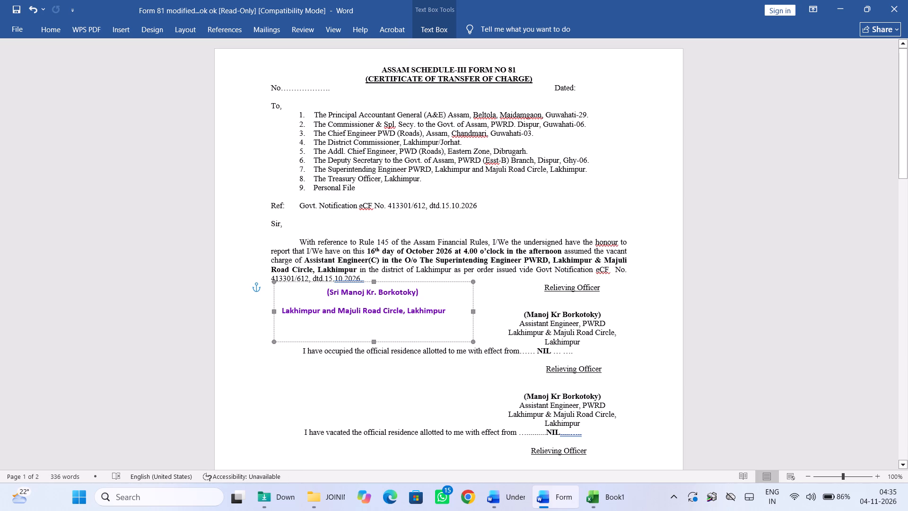
{"action": "left_click", "coordinate": [420, 295]}
{"action": "key", "text": "ctrl+v"}
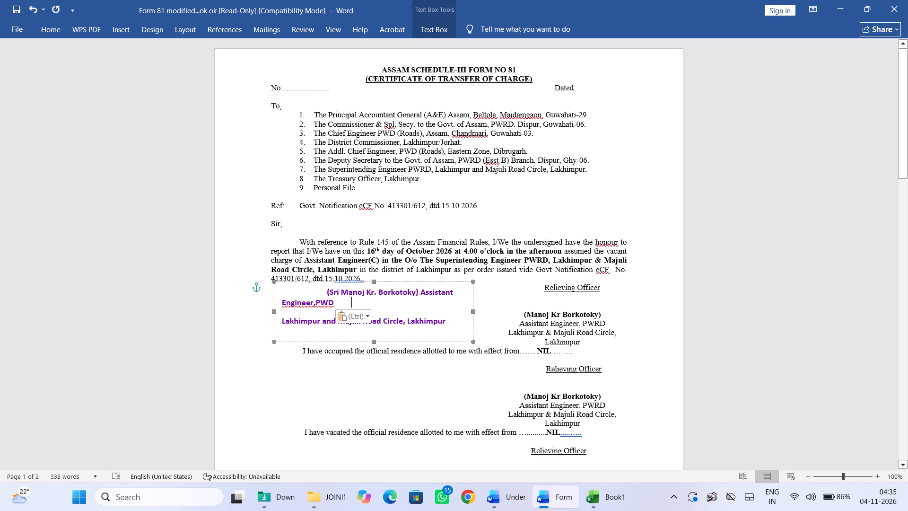
{"action": "key", "text": "v"}
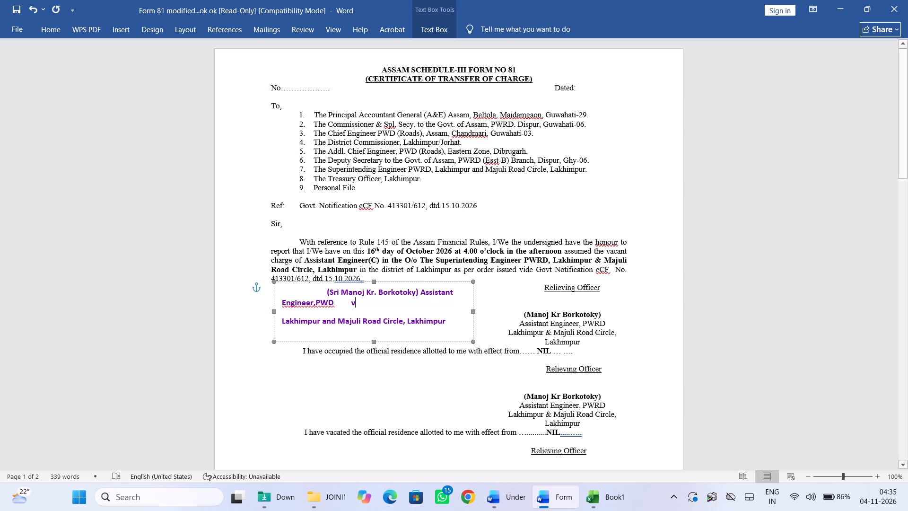
Insert two spaces between the officer's bracketed name and "Assistant" to push the designation onto the following line.
{"action": "left_click", "coordinate": [421, 291]}
{"action": "key", "text": "space"}
{"action": "key", "text": "space"}
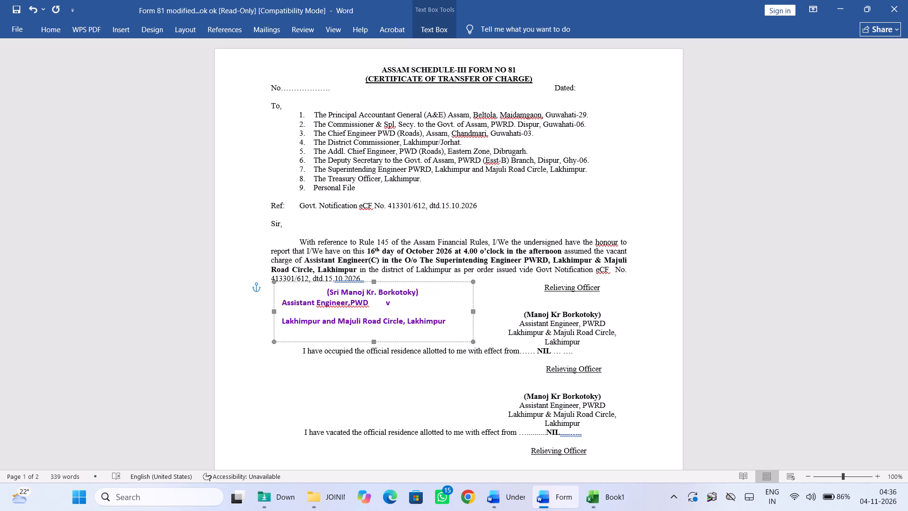
Insert two more spaces between the officer's bracketed name and "Assistant Engineer,PWD" in the signature text box.
{"action": "key", "text": "space"}
{"action": "key", "text": "space"}
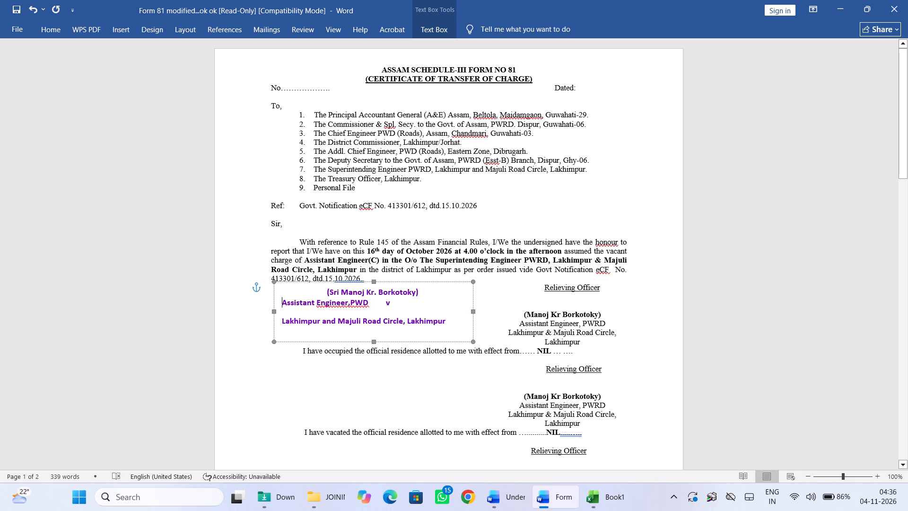
Delete 22 leading spaces before the officer's bracketed name on the first line of the signature text box.
{"action": "left_click", "coordinate": [422, 290]}
{"action": "left_click", "coordinate": [323, 291]}
{"action": "key", "text": "BackSpace"}
{"action": "key", "text": "BackSpace"}
{"action": "key", "text": "BackSpace"}
{"action": "key", "text": "BackSpace"}
{"action": "key", "text": "BackSpace"}
{"action": "key", "text": "BackSpace"}
{"action": "key", "text": "BackSpace"}
{"action": "key", "text": "BackSpace"}
{"action": "key", "text": "BackSpace"}
{"action": "key", "text": "BackSpace"}
{"action": "key", "text": "BackSpace"}
{"action": "key", "text": "BackSpace"}
{"action": "key", "text": "BackSpace"}
{"action": "key", "text": "BackSpace"}
{"action": "key", "text": "BackSpace"}
{"action": "key", "text": "BackSpace"}
{"action": "key", "text": "BackSpace"}
{"action": "key", "text": "BackSpace"}
{"action": "key", "text": "BackSpace"}
{"action": "key", "text": "BackSpace"}
{"action": "key", "text": "BackSpace"}
{"action": "key", "text": "BackSpace"}
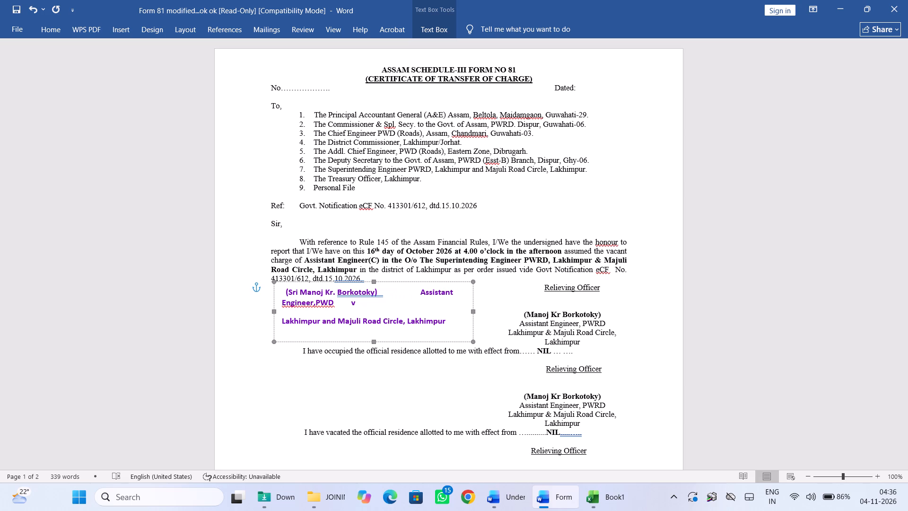
Insert 19 spaces between the officer's bracketed name and "Assistant" to push "Assistant Engineer,PWD" onto its own second line.
{"action": "left_click", "coordinate": [419, 291]}
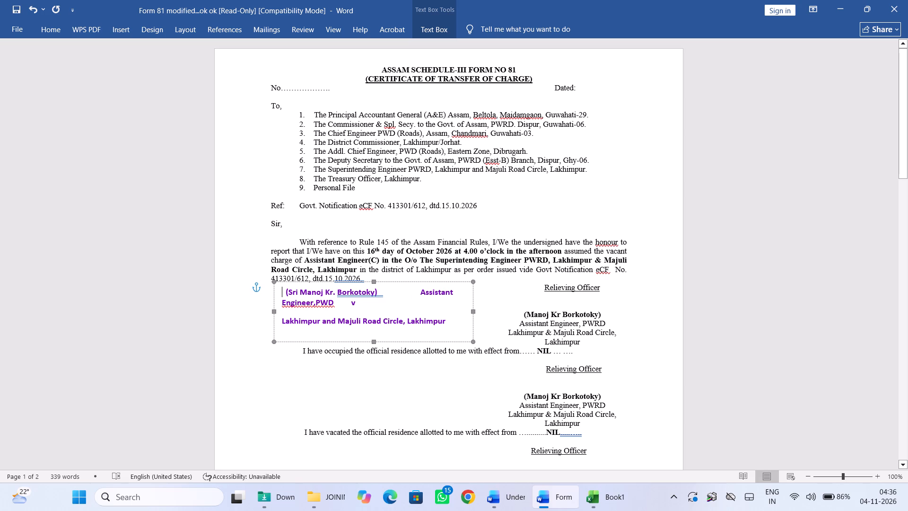
{"action": "key", "text": "space"}
{"action": "key", "text": "space"}
{"action": "key", "text": "space"}
{"action": "key", "text": "space"}
{"action": "key", "text": "space"}
{"action": "key", "text": "space"}
{"action": "key", "text": "space"}
{"action": "key", "text": "space"}
{"action": "key", "text": "space"}
{"action": "key", "text": "space"}
{"action": "key", "text": "space"}
{"action": "key", "text": "space"}
{"action": "key", "text": "space"}
{"action": "key", "text": "space"}
{"action": "key", "text": "space"}
{"action": "key", "text": "space"}
{"action": "key", "text": "space"}
{"action": "key", "text": "space"}
{"action": "key", "text": "space"}
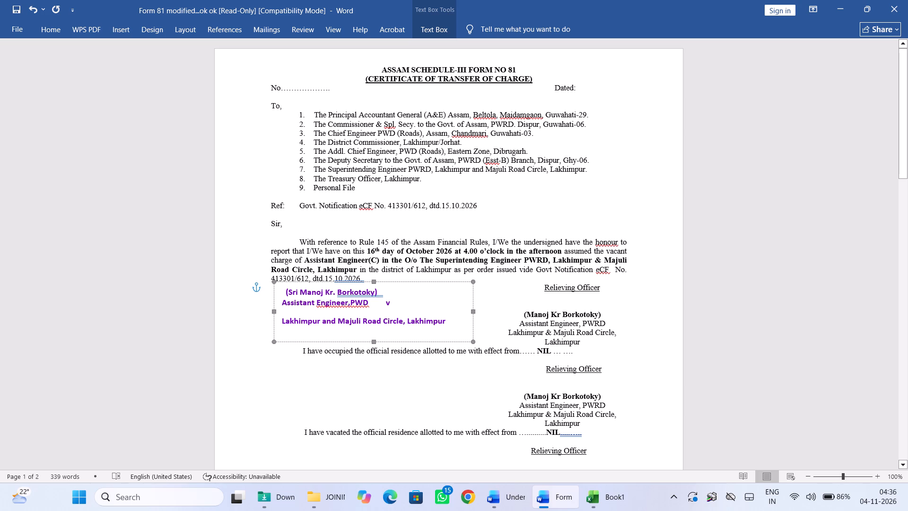
{"action": "left_click", "coordinate": [391, 305]}
{"action": "left_click", "coordinate": [207, 451]}
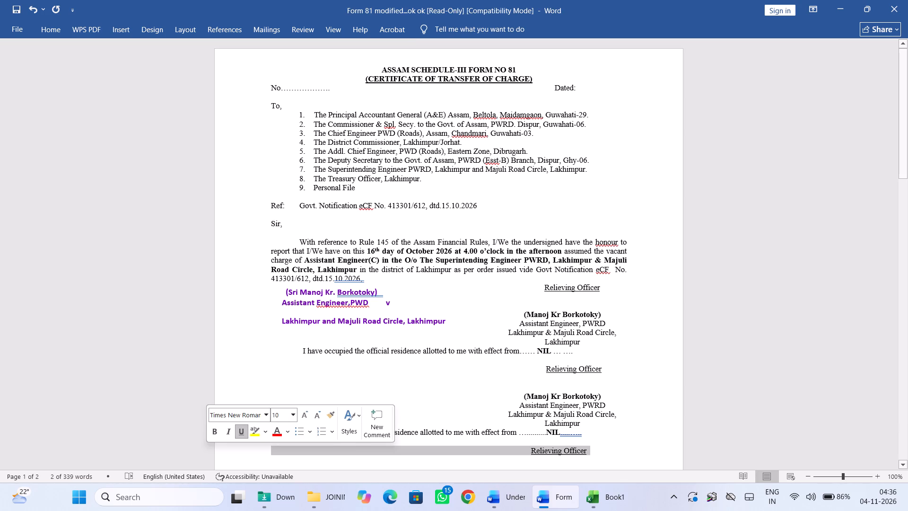
Cut "Lakhimpur and Majuli Road Circle, Lakhimpur" and paste it directly after "Assistant Engineer,PWD" in the text box.
{"action": "left_click_drag", "start_coordinate": [280, 321], "coordinate": [431, 322]}
{"action": "right_click", "coordinate": [424, 321]}
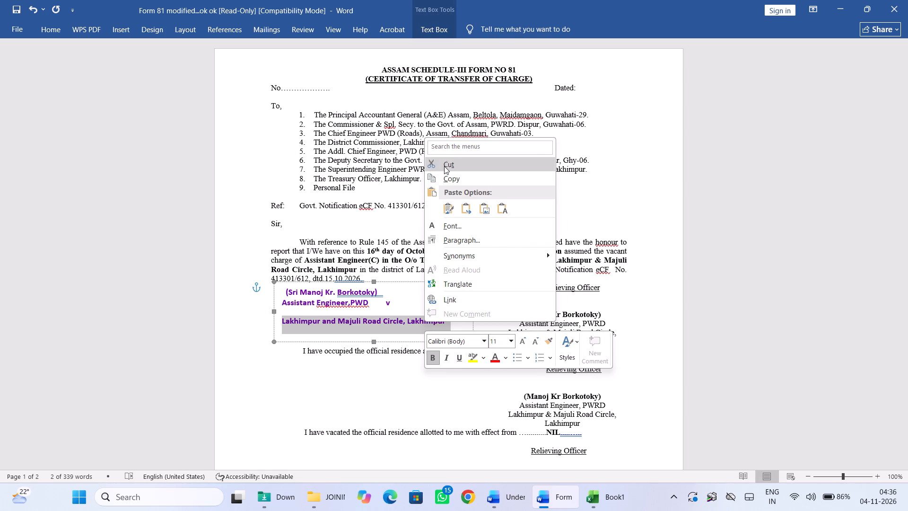
{"action": "left_click", "coordinate": [444, 166]}
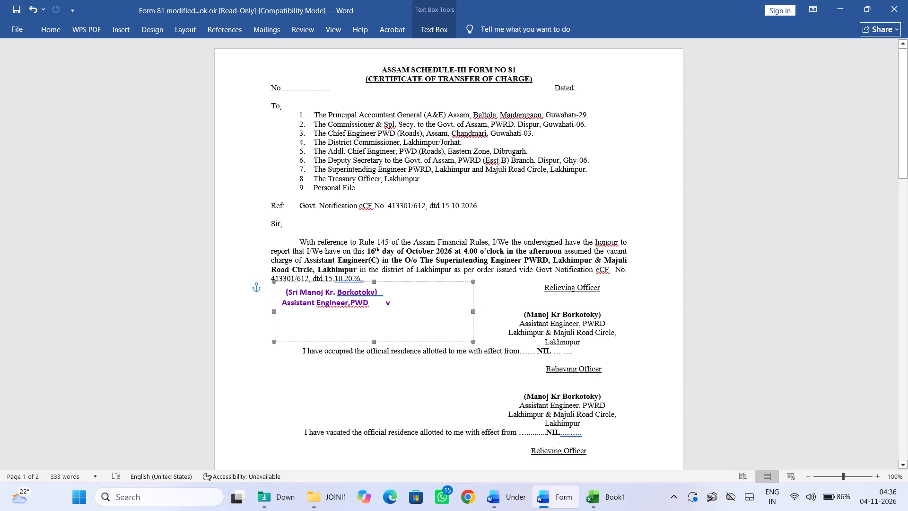
{"action": "left_click", "coordinate": [377, 301]}
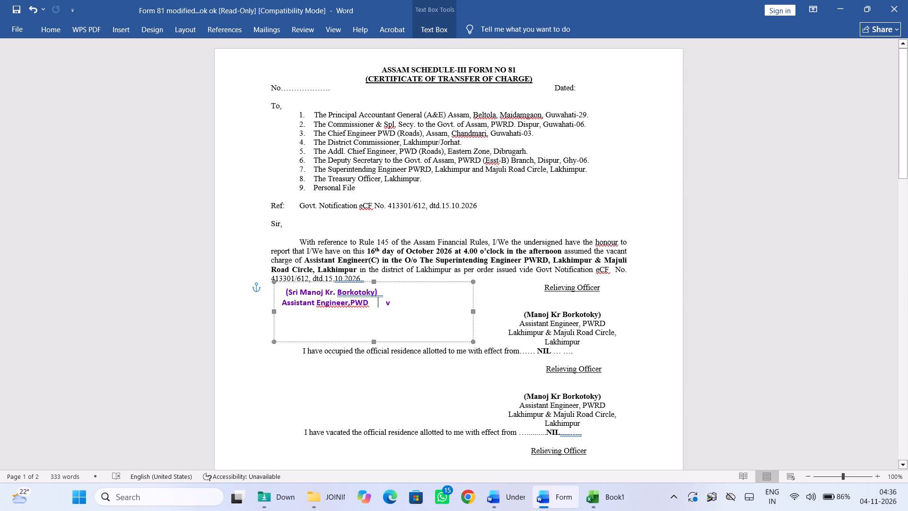
{"action": "left_click", "coordinate": [371, 302]}
{"action": "key", "text": "ctrl+v"}
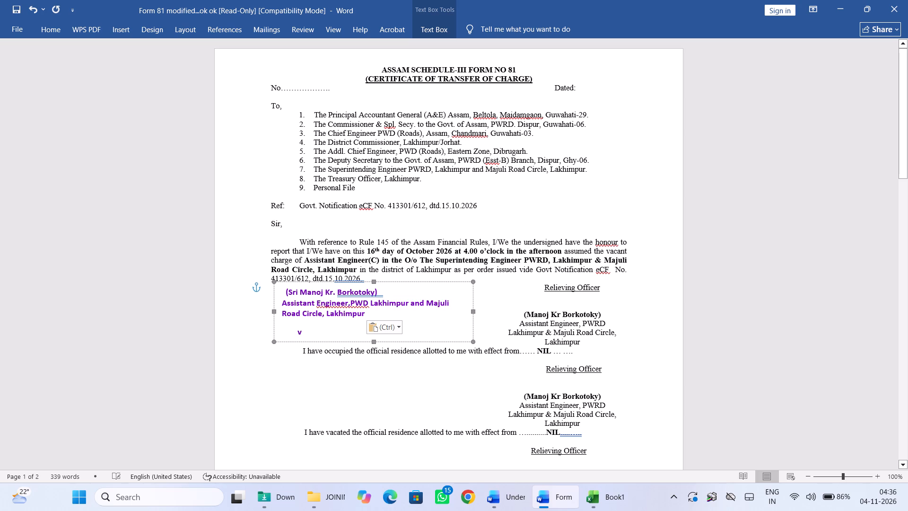
Insert eleven spaces before the stray "v" beneath the pasted office line.
{"action": "key", "text": "space"}
{"action": "key", "text": "space"}
{"action": "key", "text": "space"}
{"action": "key", "text": "space"}
{"action": "key", "text": "space"}
{"action": "key", "text": "space"}
{"action": "key", "text": "space"}
{"action": "key", "text": "space"}
{"action": "key", "text": "space"}
{"action": "key", "text": "space"}
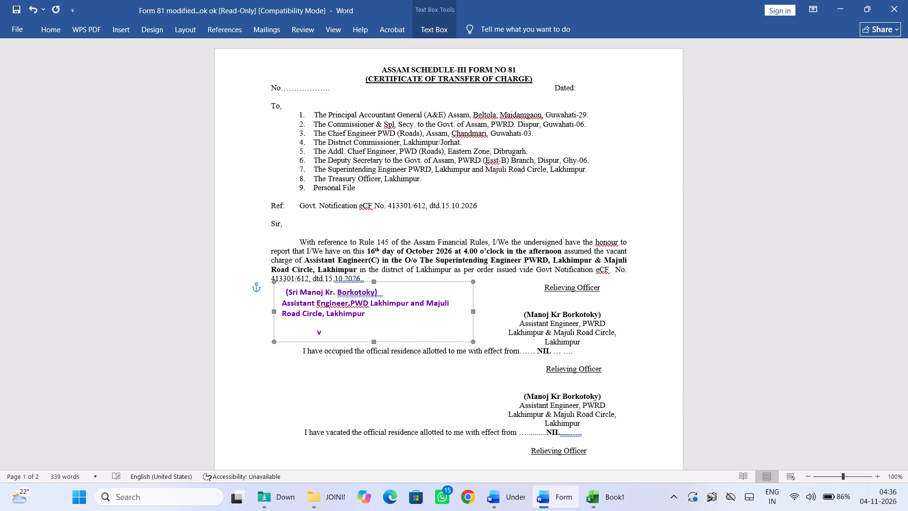
{"action": "key", "text": "space"}
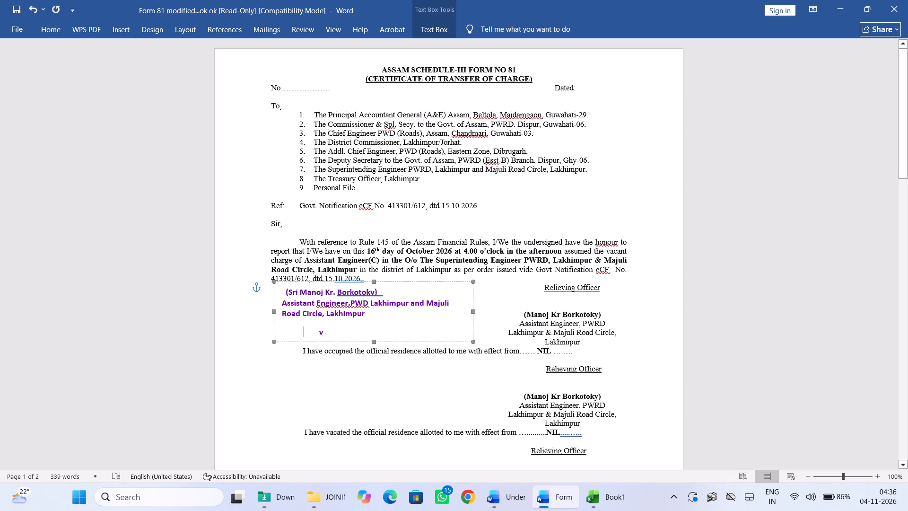
Insert 20 spaces between "Assistant Engineer,PWD" and "Lakhimpur" to push the office name onto its own third line.
{"action": "left_click", "coordinate": [371, 300]}
{"action": "key", "text": "space"}
{"action": "key", "text": "space"}
{"action": "key", "text": "space"}
{"action": "key", "text": "space"}
{"action": "key", "text": "space"}
{"action": "key", "text": "space"}
{"action": "key", "text": "space"}
{"action": "key", "text": "space"}
{"action": "key", "text": "space"}
{"action": "key", "text": "space"}
{"action": "key", "text": "space"}
{"action": "key", "text": "space"}
{"action": "key", "text": "space"}
{"action": "key", "text": "space"}
{"action": "key", "text": "space"}
{"action": "key", "text": "space"}
{"action": "key", "text": "space"}
{"action": "key", "text": "space"}
{"action": "key", "text": "space"}
{"action": "key", "text": "space"}
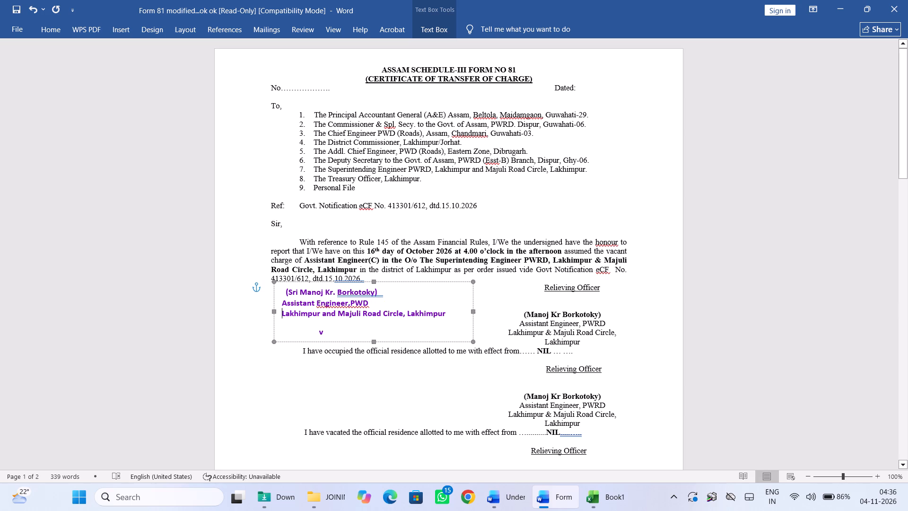
Centre-align the name, designation and office lines in the signature text box.
{"action": "left_click_drag", "start_coordinate": [287, 291], "coordinate": [446, 319]}
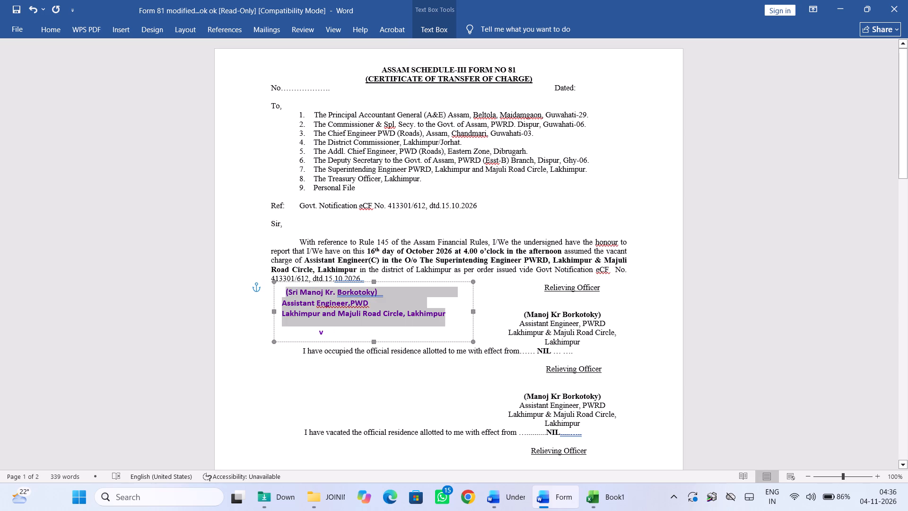
{"action": "left_click_drag", "start_coordinate": [446, 319], "coordinate": [455, 319]}
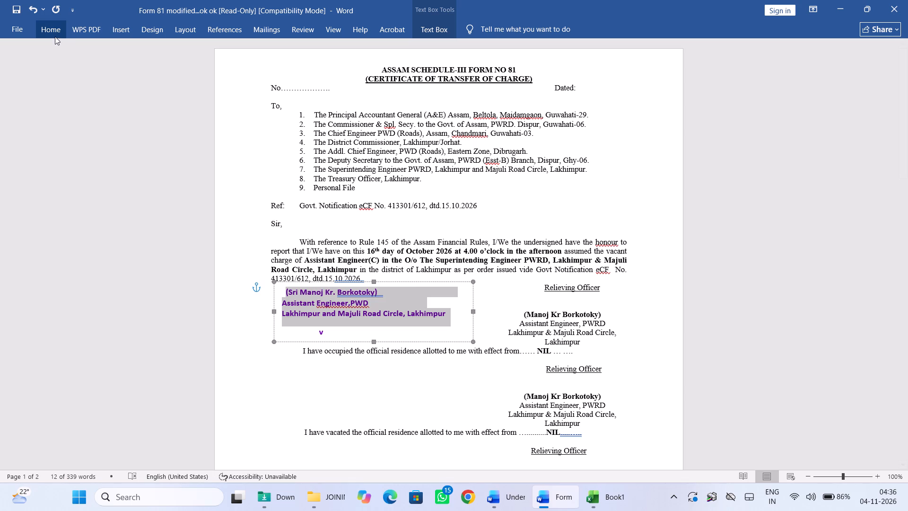
{"action": "left_click", "coordinate": [53, 32]}
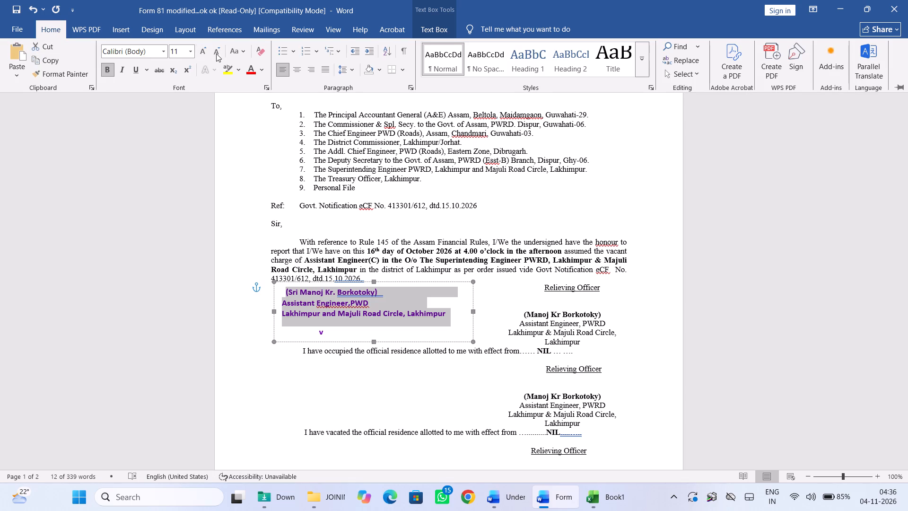
{"action": "left_click", "coordinate": [309, 69]}
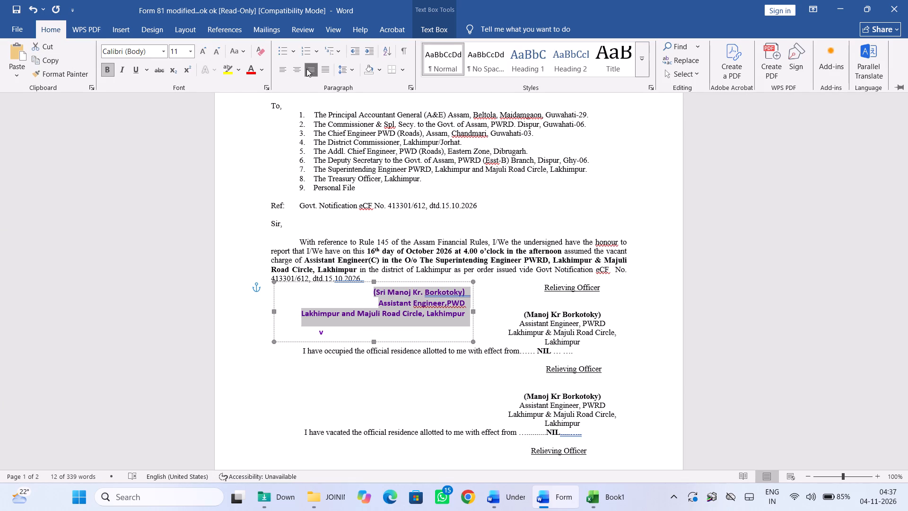
{"action": "left_click", "coordinate": [301, 69]}
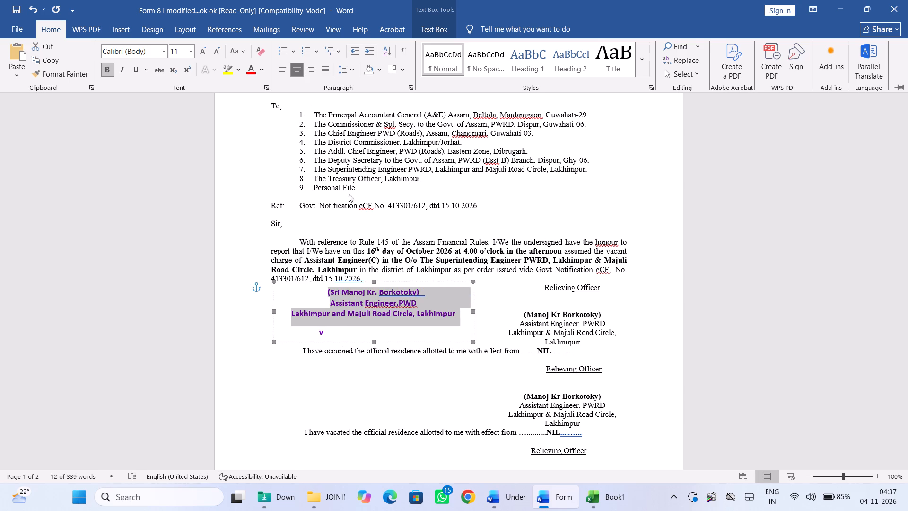
{"action": "left_click", "coordinate": [293, 409]}
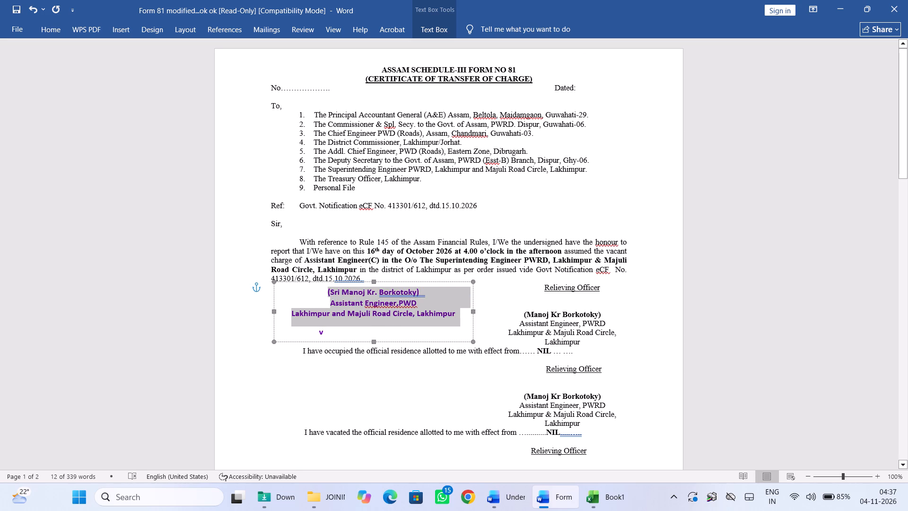
{"action": "left_click", "coordinate": [541, 187]}
Shorten the signature text box so its lower edge sits just below the "Lakhimpur and Majuli Road Circle, Lakhimpur" line.
{"action": "left_click", "coordinate": [370, 318]}
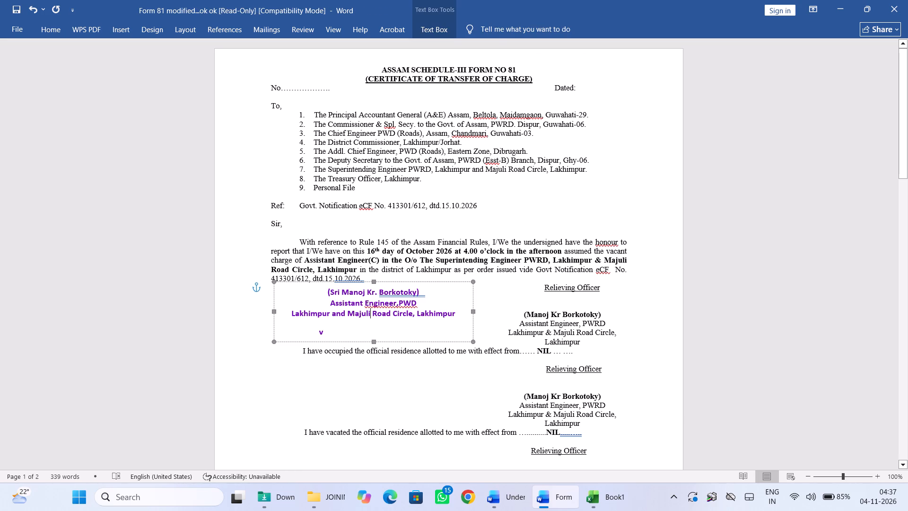
{"action": "left_click_drag", "start_coordinate": [375, 342], "coordinate": [382, 323]}
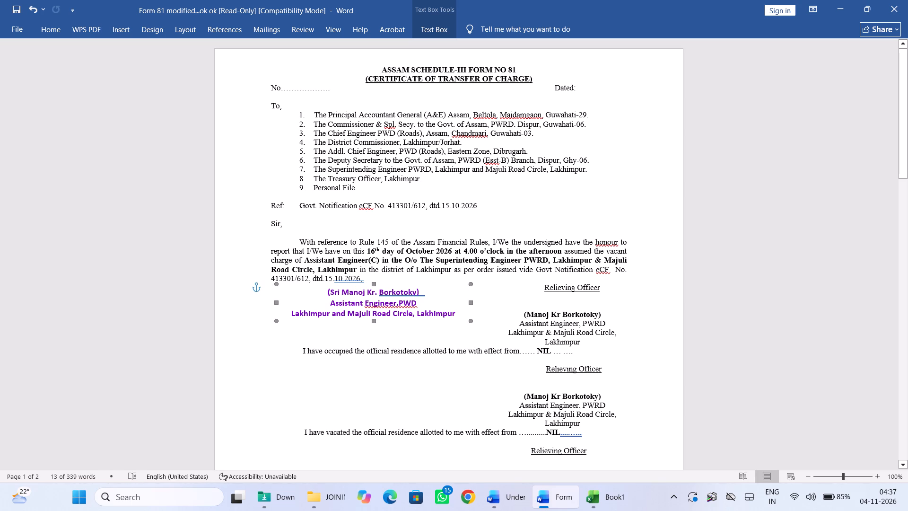
{"action": "left_click", "coordinate": [380, 281]}
{"action": "left_click", "coordinate": [382, 294]}
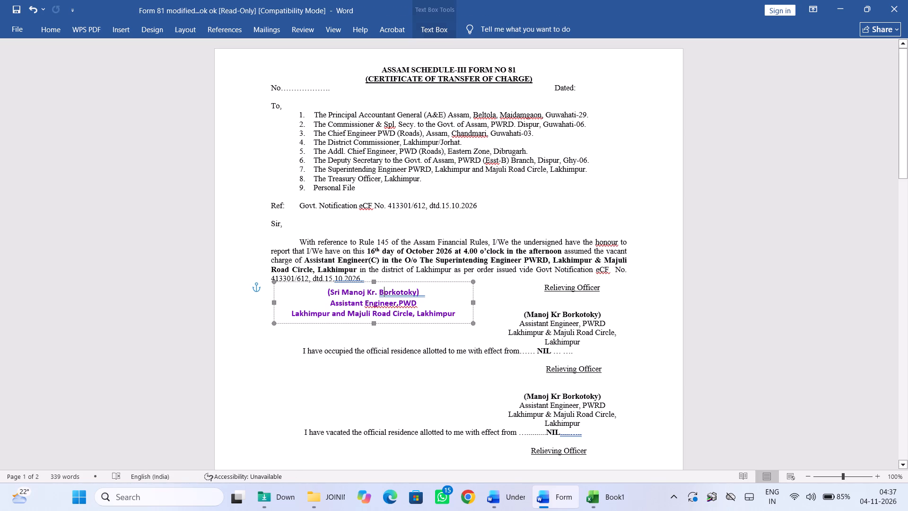
{"action": "left_click", "coordinate": [394, 281]}
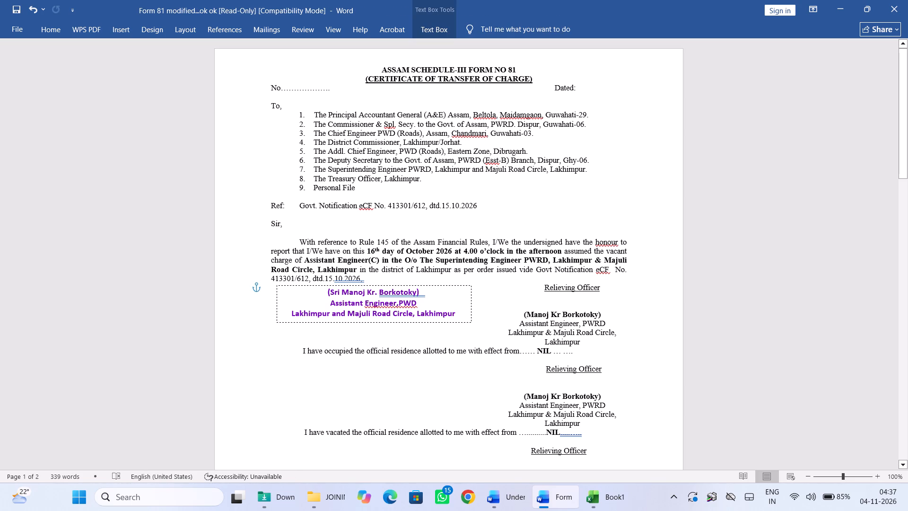
{"action": "left_click", "coordinate": [361, 340]}
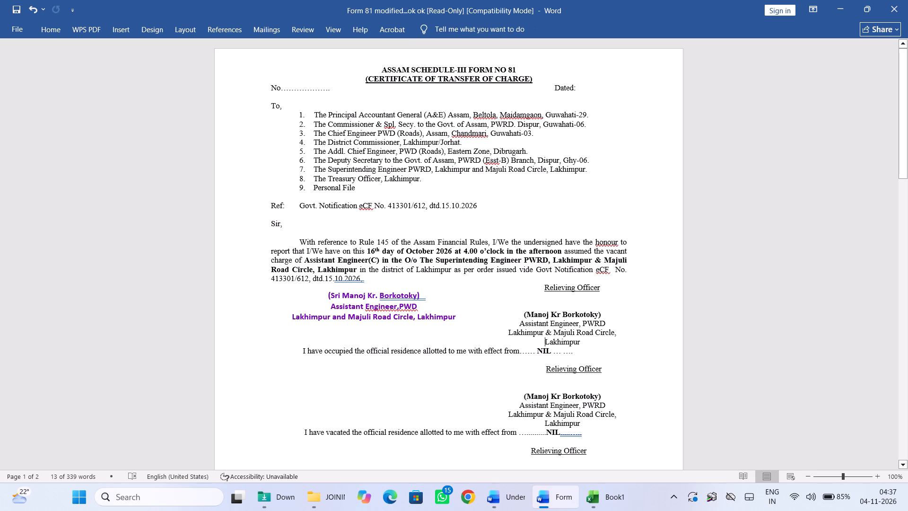
Move the signature text box across the page to just below the first "Relieving Officer" heading.
{"action": "left_click", "coordinate": [381, 307]}
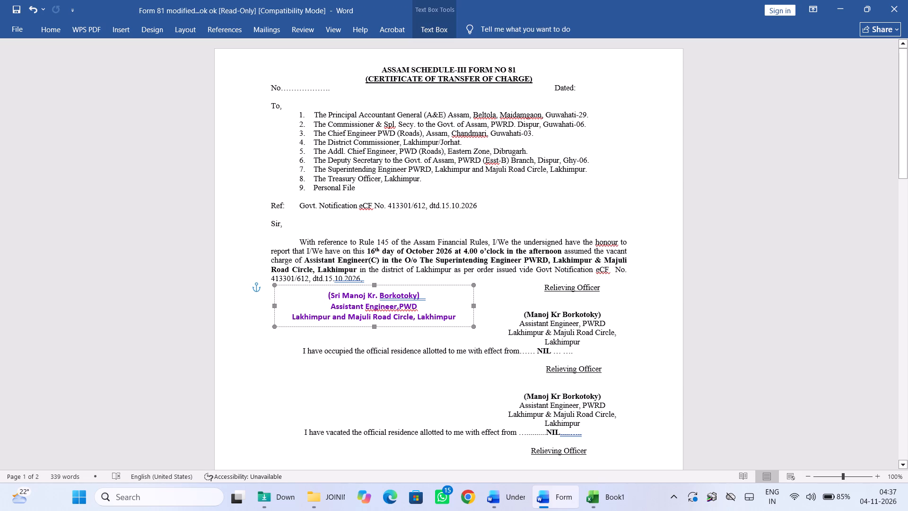
{"action": "left_click_drag", "start_coordinate": [392, 285], "coordinate": [481, 288]}
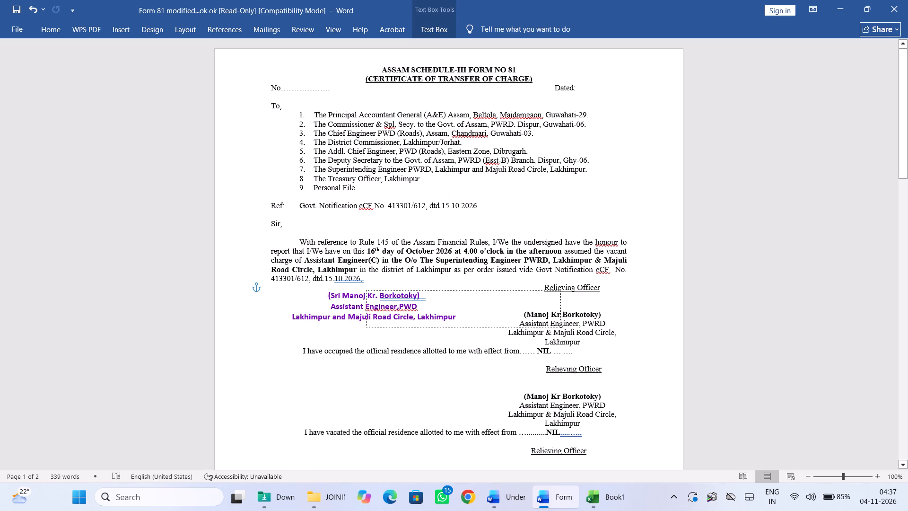
{"action": "left_click_drag", "start_coordinate": [481, 288], "coordinate": [549, 289]}
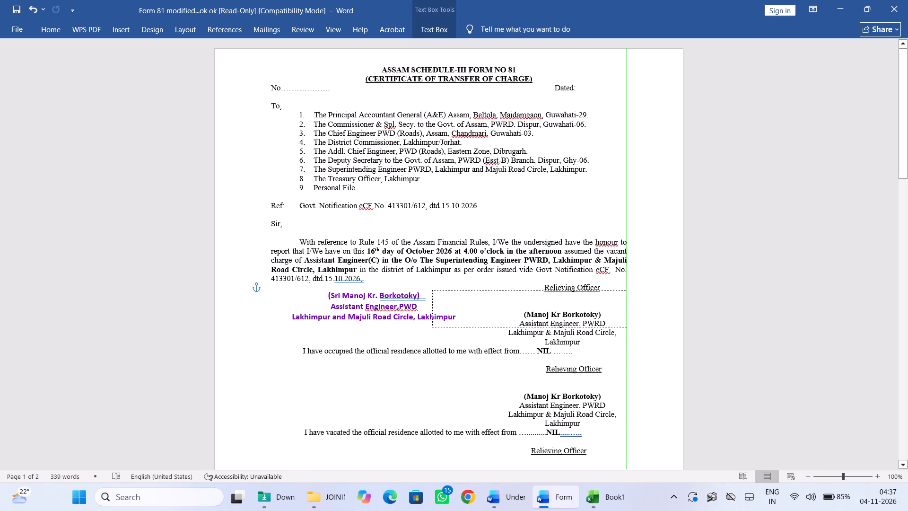
{"action": "left_click_drag", "start_coordinate": [549, 289], "coordinate": [552, 293]}
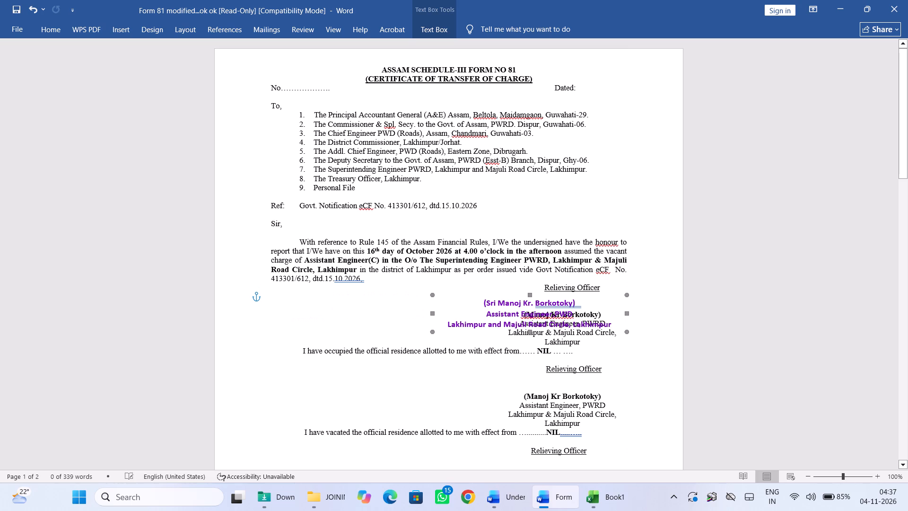
{"action": "left_click", "coordinate": [552, 293]}
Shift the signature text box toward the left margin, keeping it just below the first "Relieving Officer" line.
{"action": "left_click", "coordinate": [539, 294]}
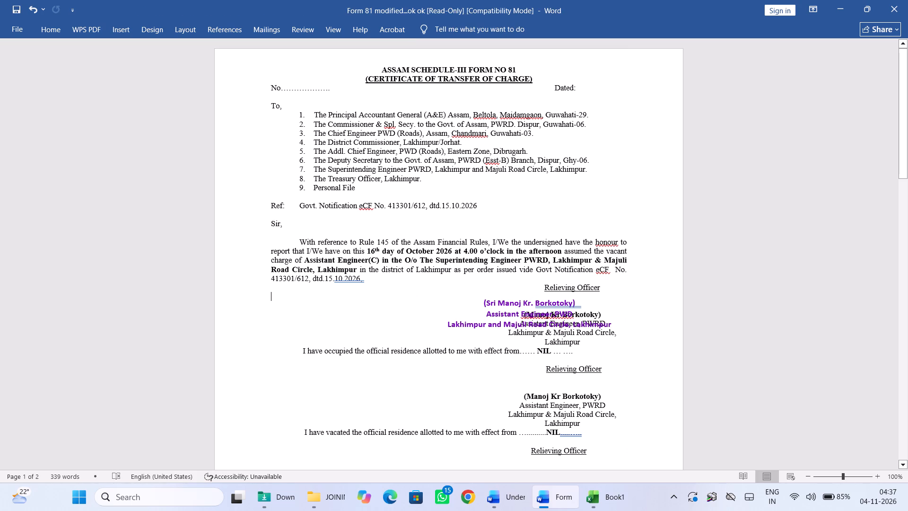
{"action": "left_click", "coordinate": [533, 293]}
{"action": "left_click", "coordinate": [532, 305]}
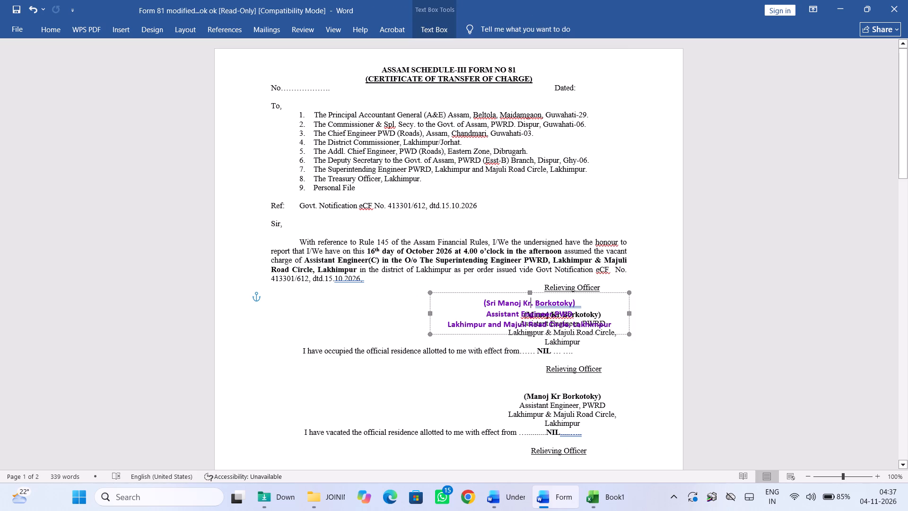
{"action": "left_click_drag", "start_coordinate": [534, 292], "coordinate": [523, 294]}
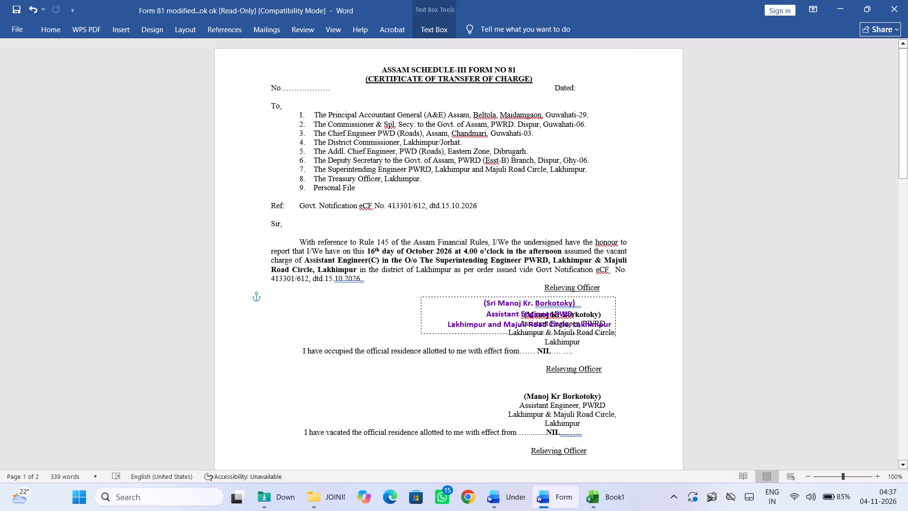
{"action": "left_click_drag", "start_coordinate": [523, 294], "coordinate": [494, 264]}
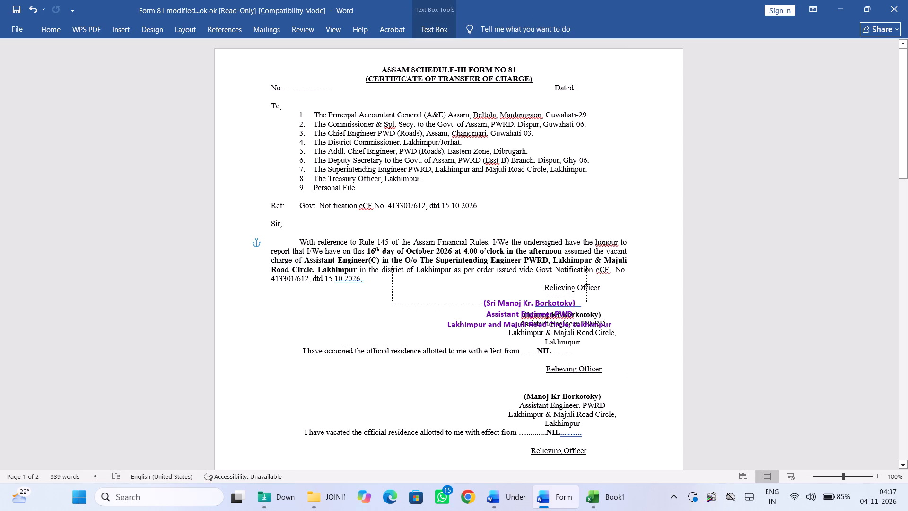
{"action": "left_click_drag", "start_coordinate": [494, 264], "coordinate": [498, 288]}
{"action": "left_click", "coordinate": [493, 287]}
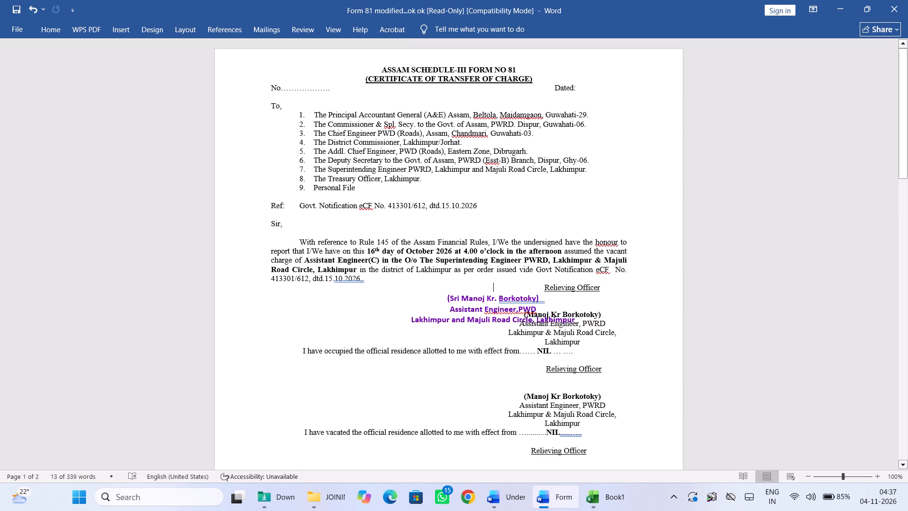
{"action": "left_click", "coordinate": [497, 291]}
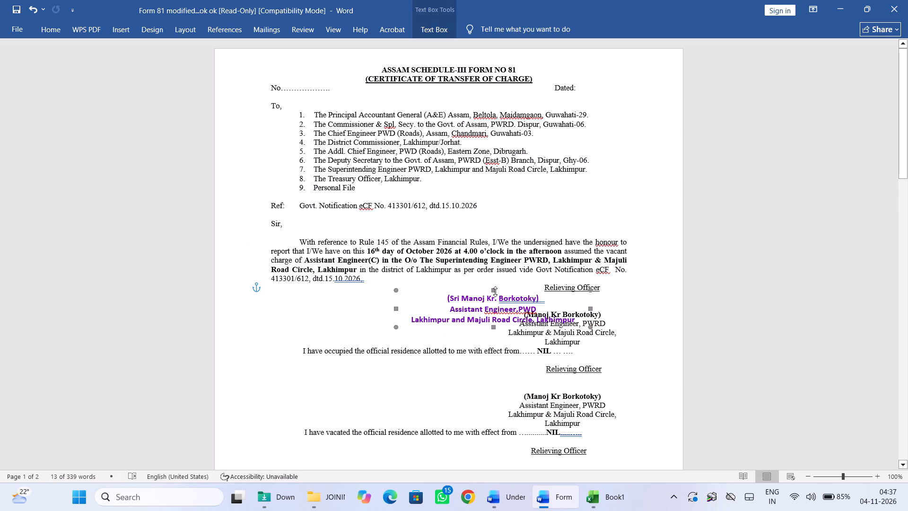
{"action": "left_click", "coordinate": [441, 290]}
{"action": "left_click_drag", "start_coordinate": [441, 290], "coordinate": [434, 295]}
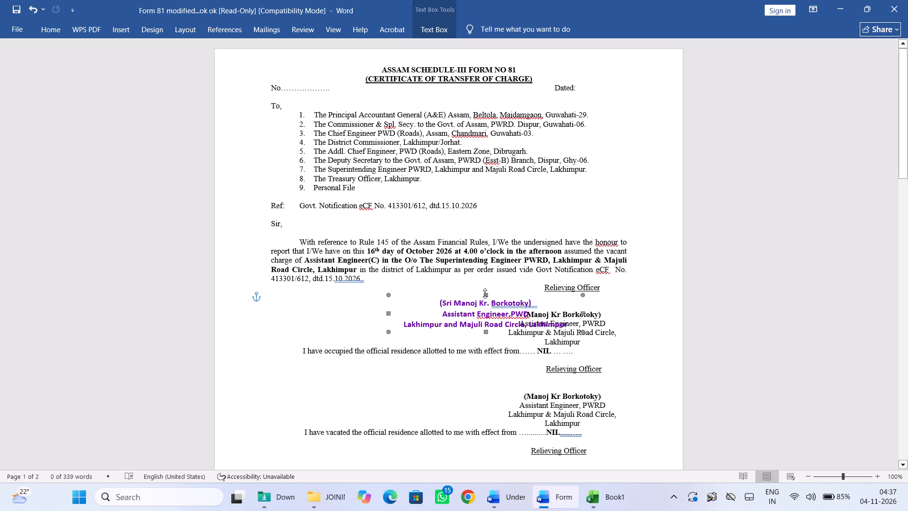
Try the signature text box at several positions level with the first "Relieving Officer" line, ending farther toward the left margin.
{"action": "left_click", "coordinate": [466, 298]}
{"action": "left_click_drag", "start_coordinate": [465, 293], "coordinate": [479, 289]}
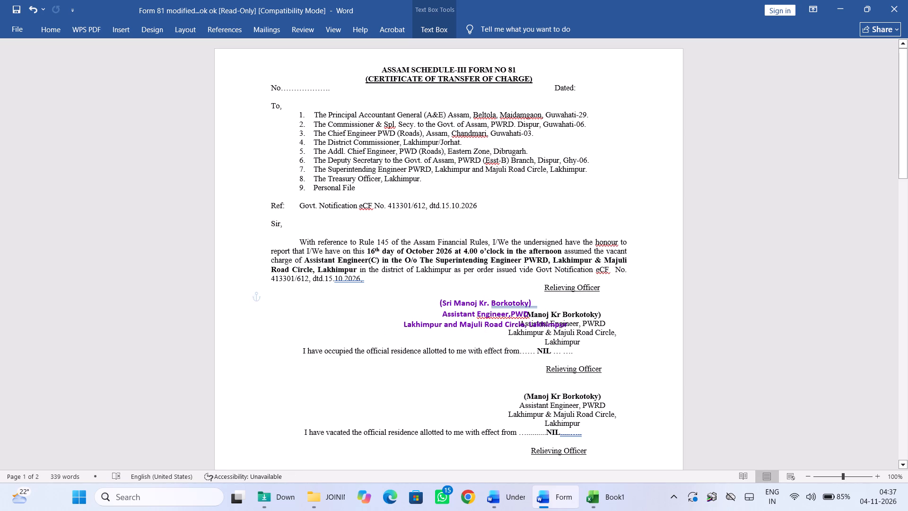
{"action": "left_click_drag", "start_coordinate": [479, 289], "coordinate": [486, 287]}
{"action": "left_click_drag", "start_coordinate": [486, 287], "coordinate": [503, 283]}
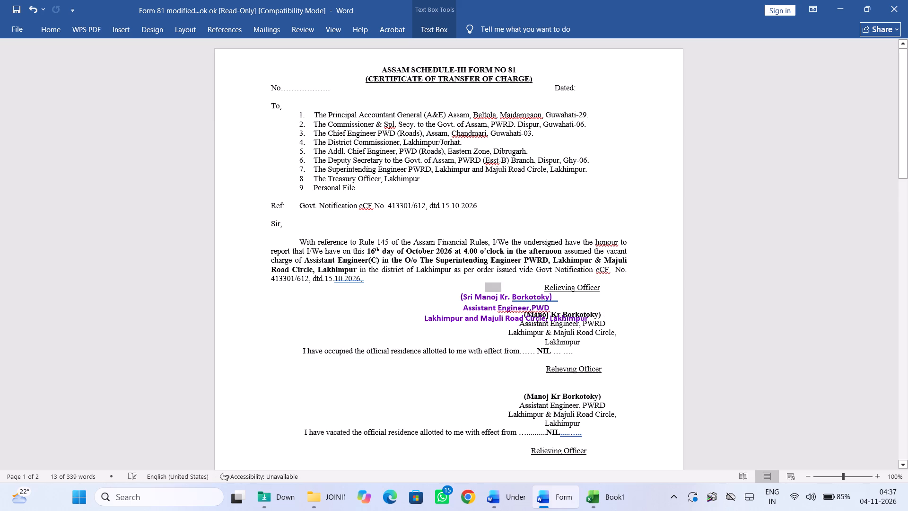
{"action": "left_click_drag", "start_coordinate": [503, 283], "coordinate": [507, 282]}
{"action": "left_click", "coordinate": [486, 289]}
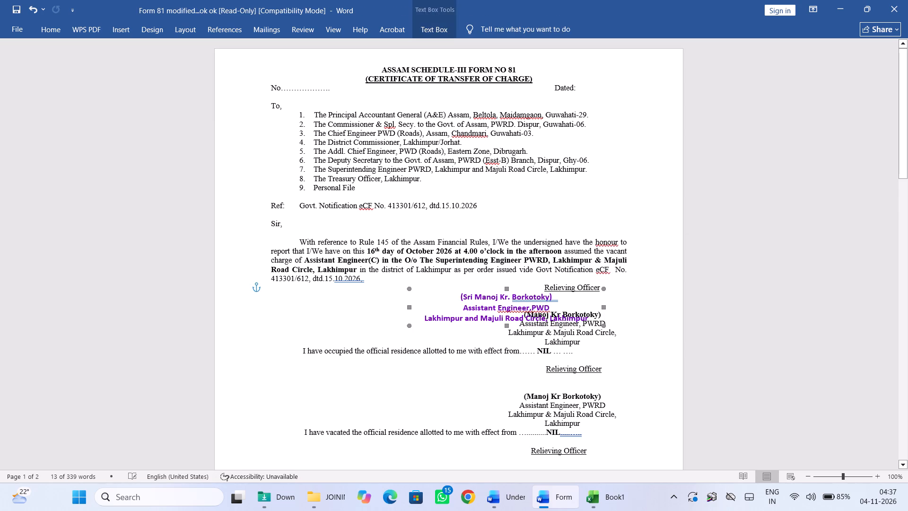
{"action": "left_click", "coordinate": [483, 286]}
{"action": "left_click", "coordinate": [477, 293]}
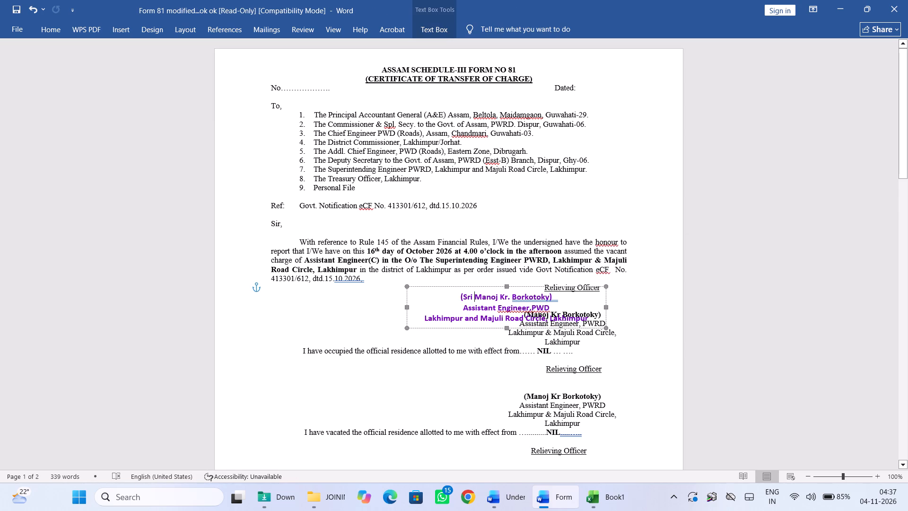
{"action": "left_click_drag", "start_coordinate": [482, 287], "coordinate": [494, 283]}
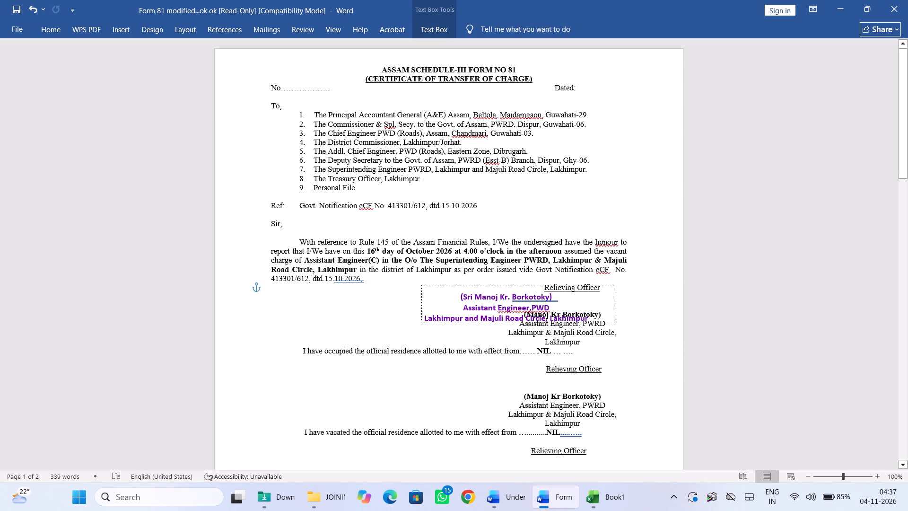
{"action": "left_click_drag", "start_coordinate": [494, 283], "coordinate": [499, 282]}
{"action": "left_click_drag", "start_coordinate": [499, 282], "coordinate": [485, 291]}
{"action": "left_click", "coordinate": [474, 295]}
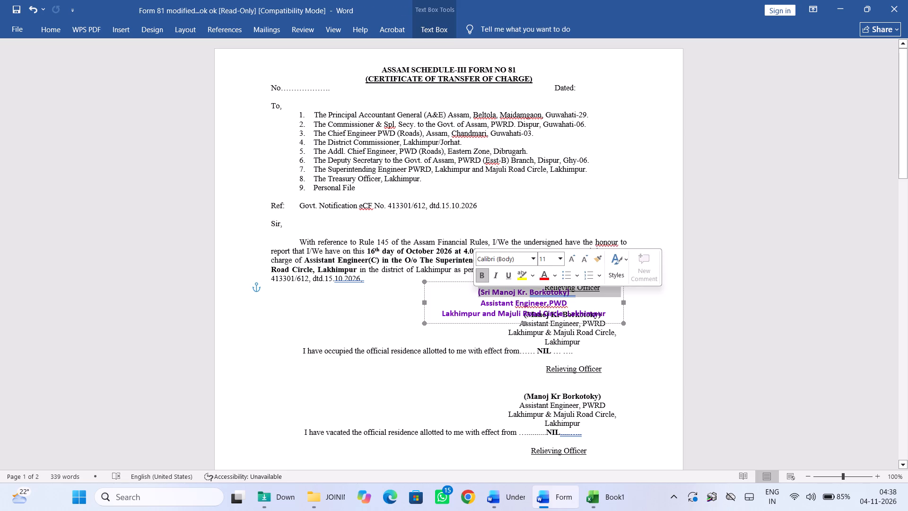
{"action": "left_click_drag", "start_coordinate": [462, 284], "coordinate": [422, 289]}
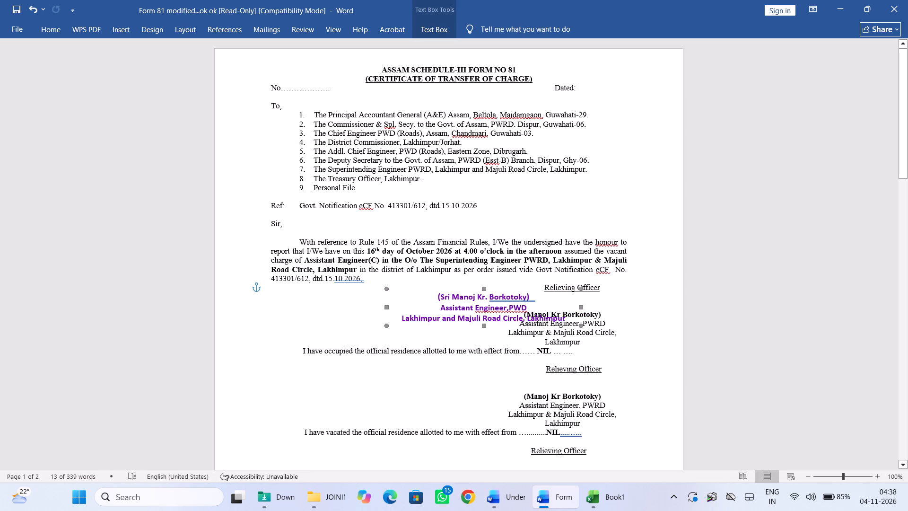
Delete the officer's name from the signature text box, up to its closing bracket.
{"action": "left_click_drag", "start_coordinate": [535, 297], "coordinate": [487, 301]}
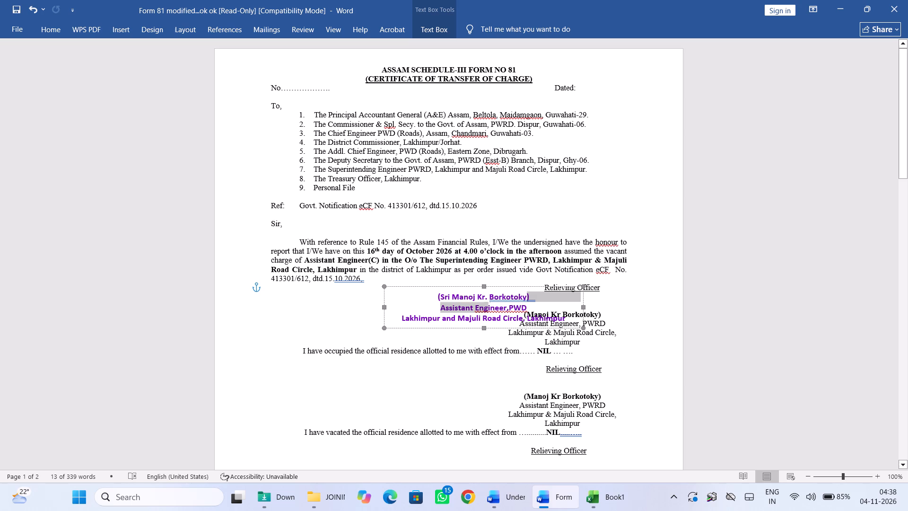
{"action": "left_click_drag", "start_coordinate": [487, 301], "coordinate": [431, 300]}
{"action": "key", "text": "BackSpace"}
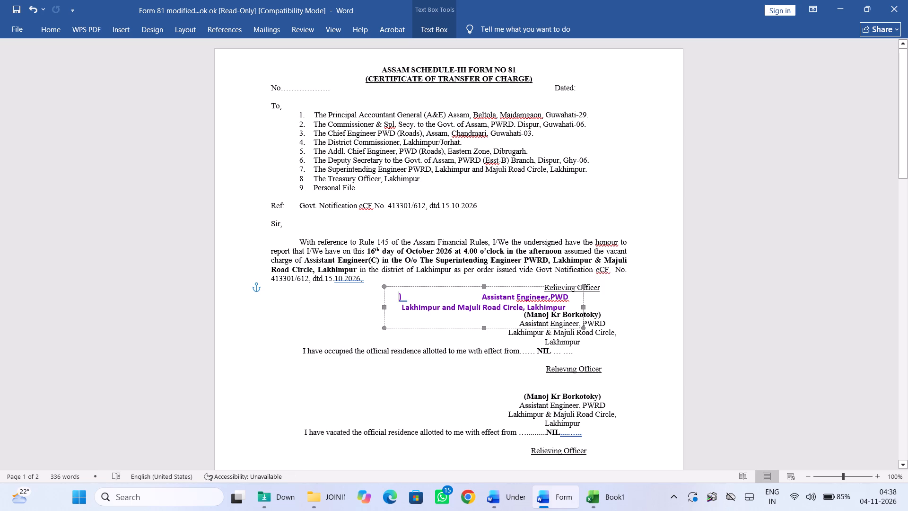
Insert 16 spaces before "Lakhimpur and Majuli Road Circle, Lakhimpur" in the signature text box.
{"action": "left_click", "coordinate": [429, 357]}
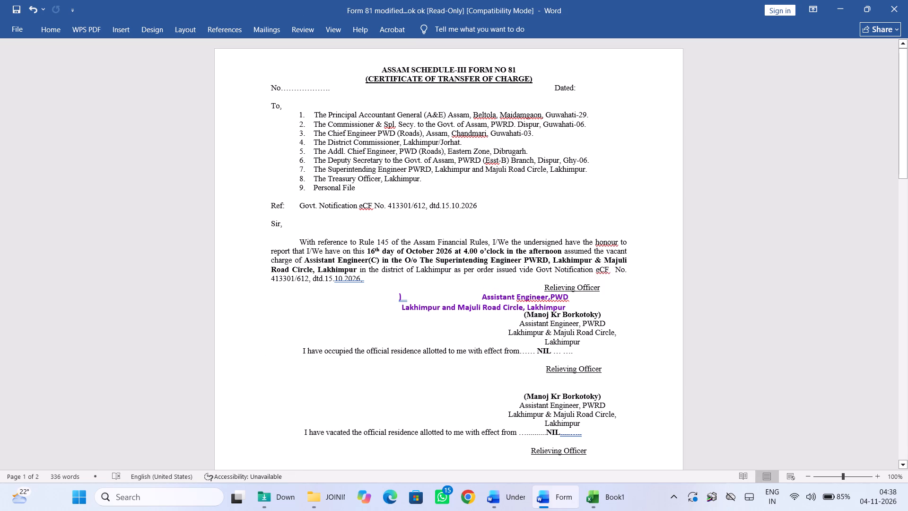
{"action": "left_click", "coordinate": [472, 297]}
{"action": "left_click", "coordinate": [401, 305]}
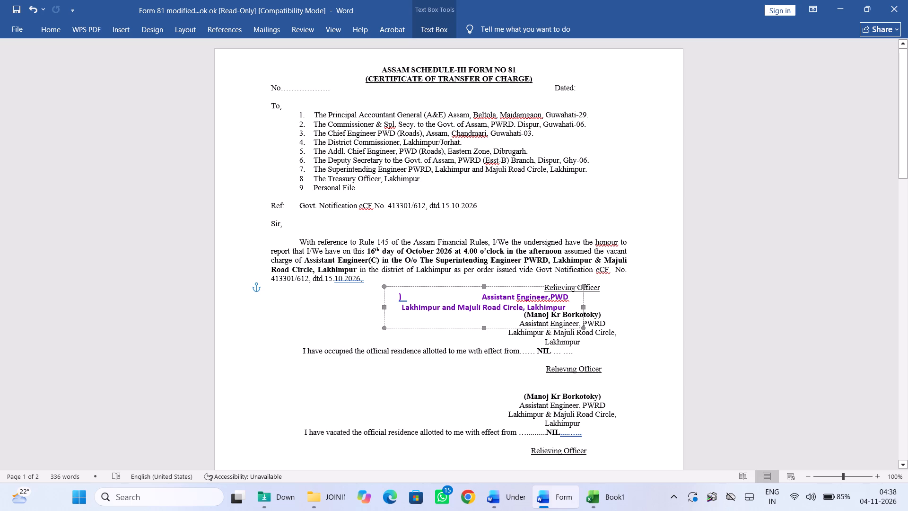
{"action": "key", "text": "space"}
{"action": "key", "text": "space"}
{"action": "key", "text": "space"}
{"action": "key", "text": "space"}
{"action": "key", "text": "space"}
{"action": "key", "text": "space"}
{"action": "key", "text": "space"}
{"action": "key", "text": "space"}
{"action": "key", "text": "space"}
{"action": "key", "text": "space"}
{"action": "key", "text": "space"}
{"action": "key", "text": "space"}
{"action": "key", "text": "space"}
{"action": "key", "text": "space"}
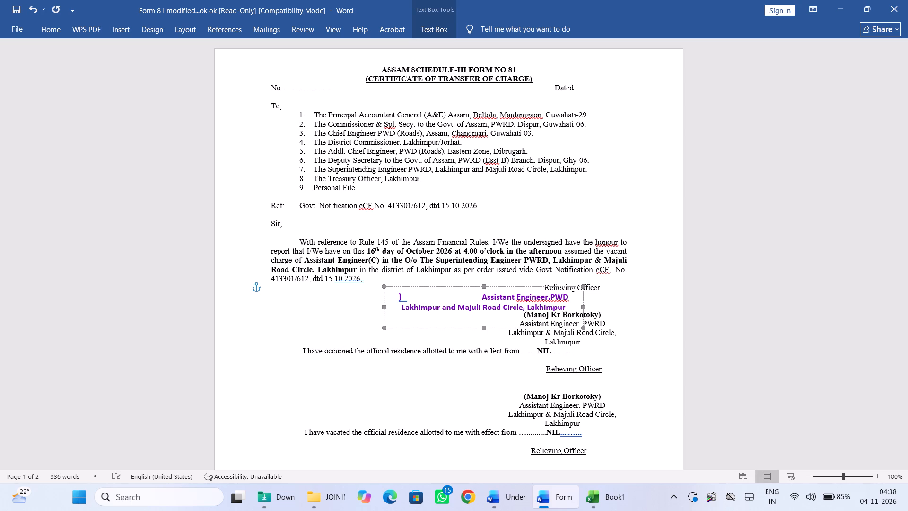
{"action": "key", "text": "space"}
{"action": "key", "text": "space"}
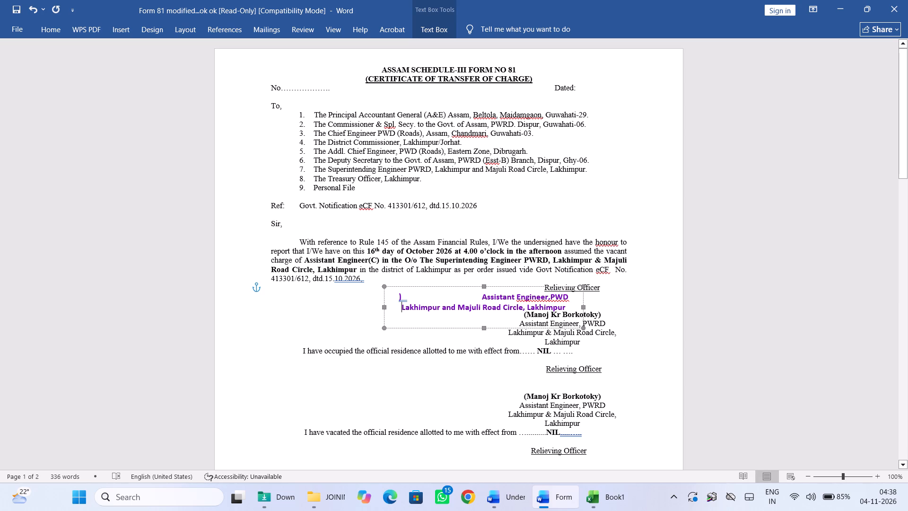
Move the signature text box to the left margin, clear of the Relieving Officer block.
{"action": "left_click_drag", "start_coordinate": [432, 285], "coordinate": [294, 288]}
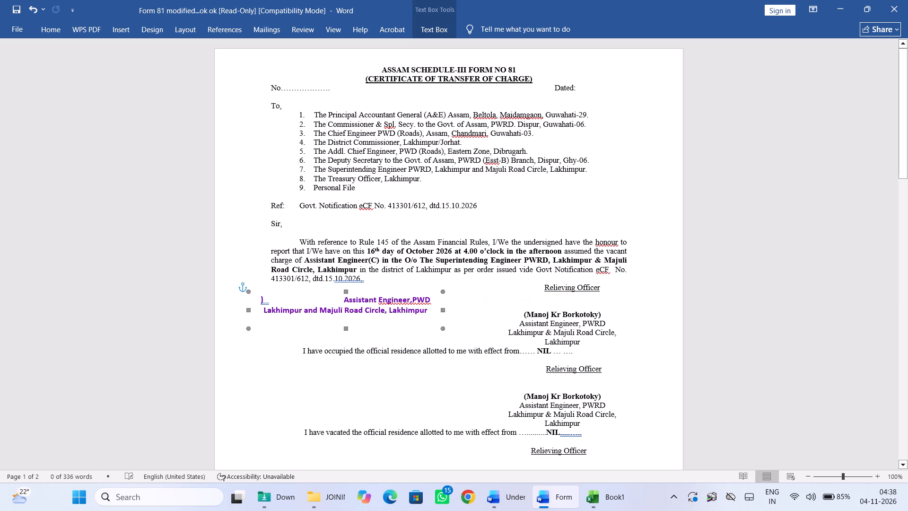
Delete 23 of the spaces between the leftover ")" and "Assistant Engineer,PWD" in the signature text box.
{"action": "left_click", "coordinate": [340, 300]}
{"action": "key", "text": "BackSpace"}
{"action": "key", "text": "BackSpace"}
{"action": "key", "text": "BackSpace"}
{"action": "key", "text": "BackSpace"}
{"action": "key", "text": "BackSpace"}
{"action": "key", "text": "BackSpace"}
{"action": "key", "text": "BackSpace"}
{"action": "key", "text": "BackSpace"}
{"action": "key", "text": "BackSpace"}
{"action": "key", "text": "BackSpace"}
{"action": "key", "text": "BackSpace"}
{"action": "key", "text": "BackSpace"}
{"action": "key", "text": "BackSpace"}
{"action": "key", "text": "BackSpace"}
{"action": "key", "text": "BackSpace"}
{"action": "key", "text": "BackSpace"}
{"action": "key", "text": "BackSpace"}
{"action": "key", "text": "BackSpace"}
{"action": "key", "text": "BackSpace"}
{"action": "key", "text": "BackSpace"}
{"action": "key", "text": "BackSpace"}
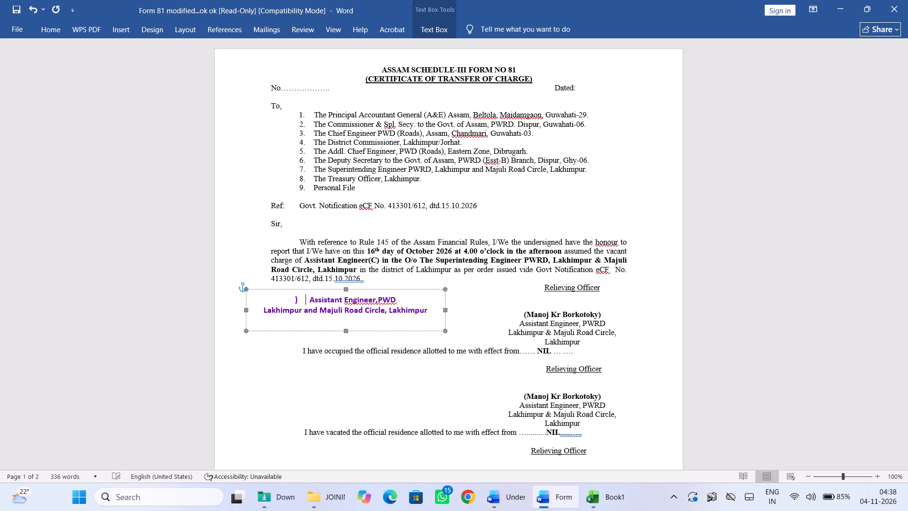
{"action": "key", "text": "BackSpace"}
{"action": "key", "text": "BackSpace"}
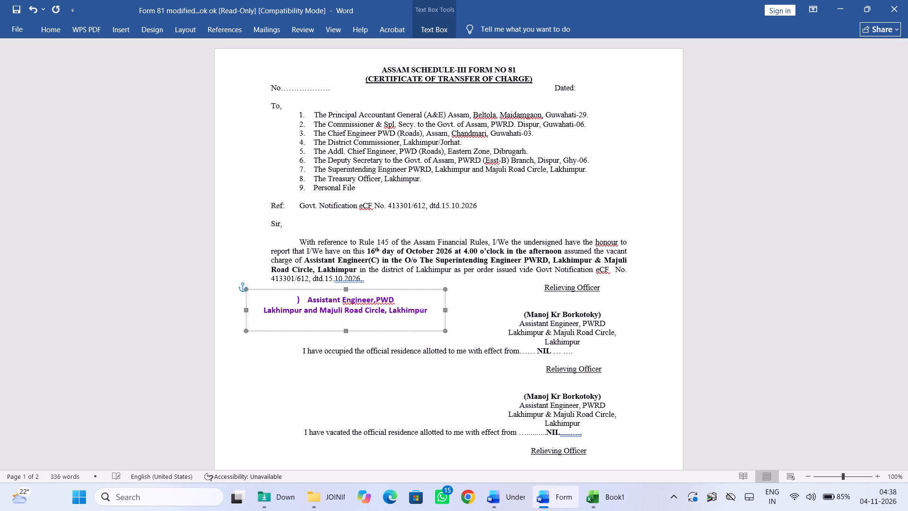
Shorten the signature text box so its lower edge sits just below the "Lakhimpur and Majuli Road Circle, Lakhimpur" line.
{"action": "left_click_drag", "start_coordinate": [346, 329], "coordinate": [347, 329]}
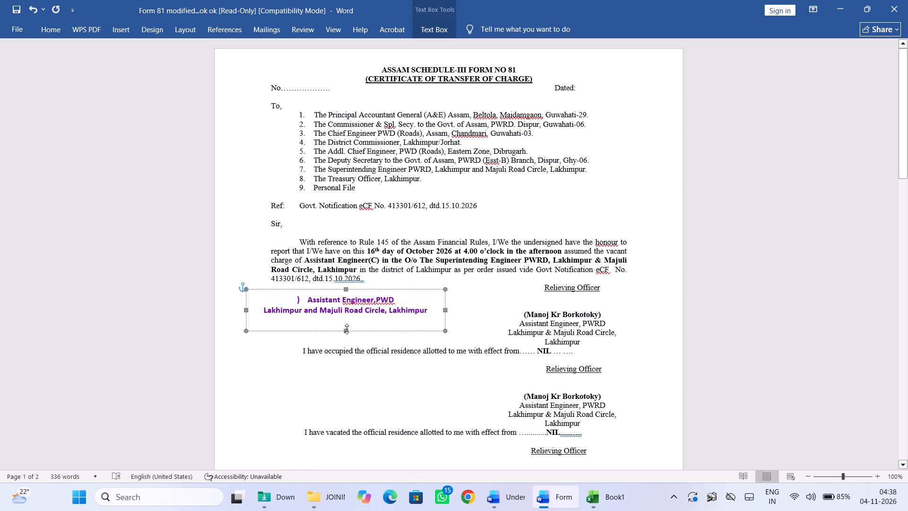
{"action": "left_click_drag", "start_coordinate": [347, 329], "coordinate": [348, 319]}
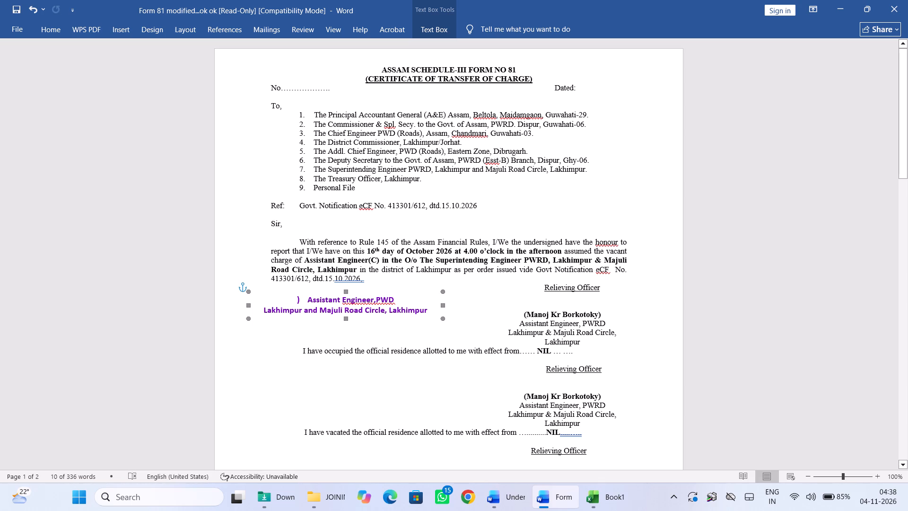
Move the shortened signature text box back across the page to the first "Relieving Officer" heading, above the printed officer's name.
{"action": "left_click", "coordinate": [329, 289]}
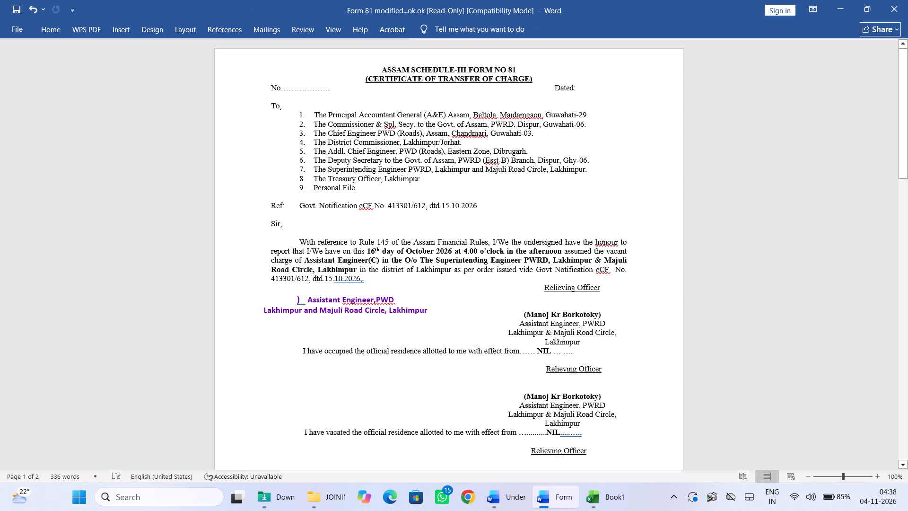
{"action": "left_click", "coordinate": [323, 289]}
{"action": "left_click", "coordinate": [313, 318]}
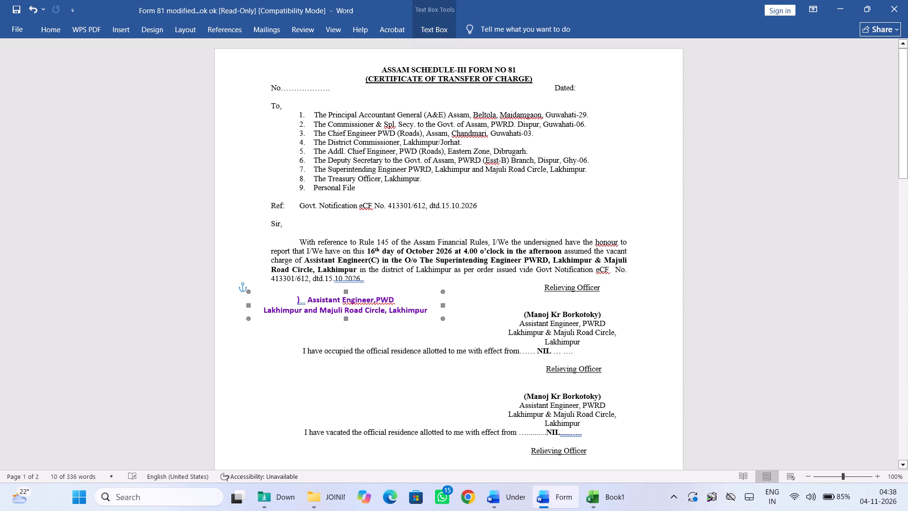
{"action": "left_click_drag", "start_coordinate": [320, 287], "coordinate": [363, 282]}
{"action": "left_click", "coordinate": [328, 320]}
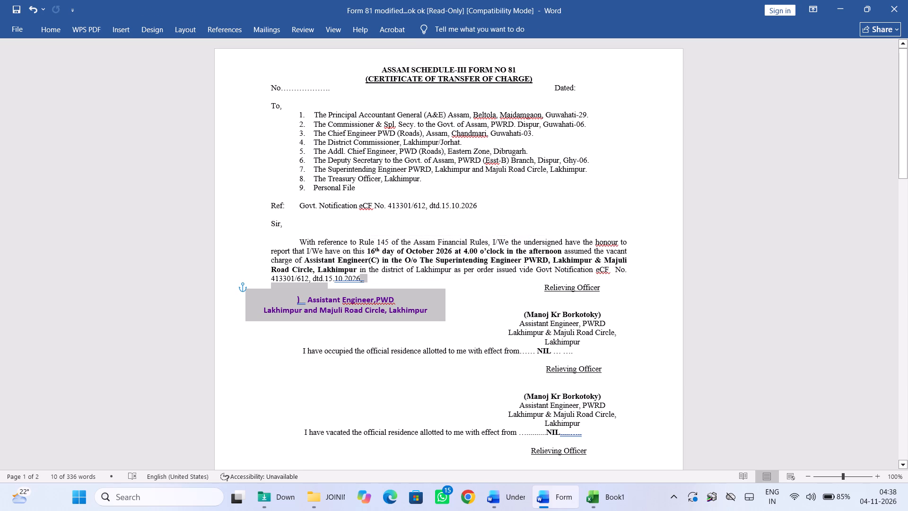
{"action": "left_click", "coordinate": [326, 322]}
{"action": "left_click", "coordinate": [332, 302]}
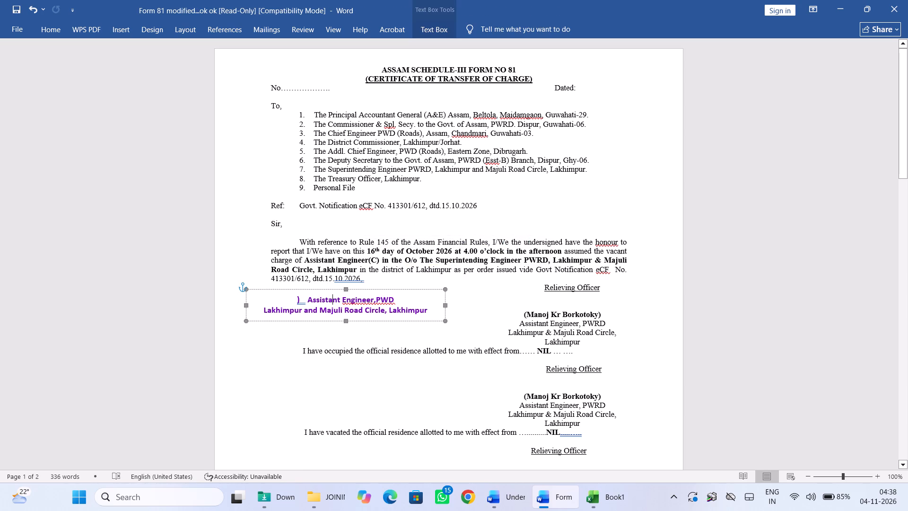
{"action": "left_click_drag", "start_coordinate": [341, 289], "coordinate": [448, 294]}
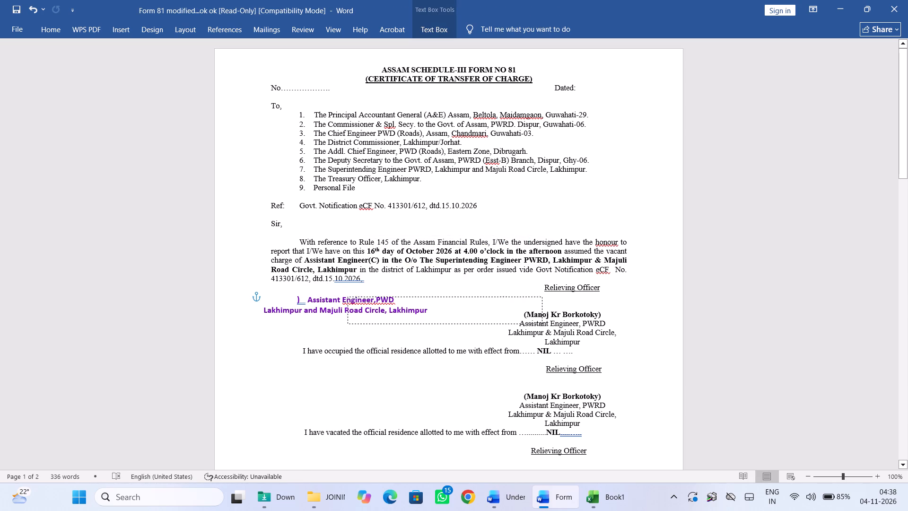
{"action": "left_click_drag", "start_coordinate": [448, 294], "coordinate": [528, 288]}
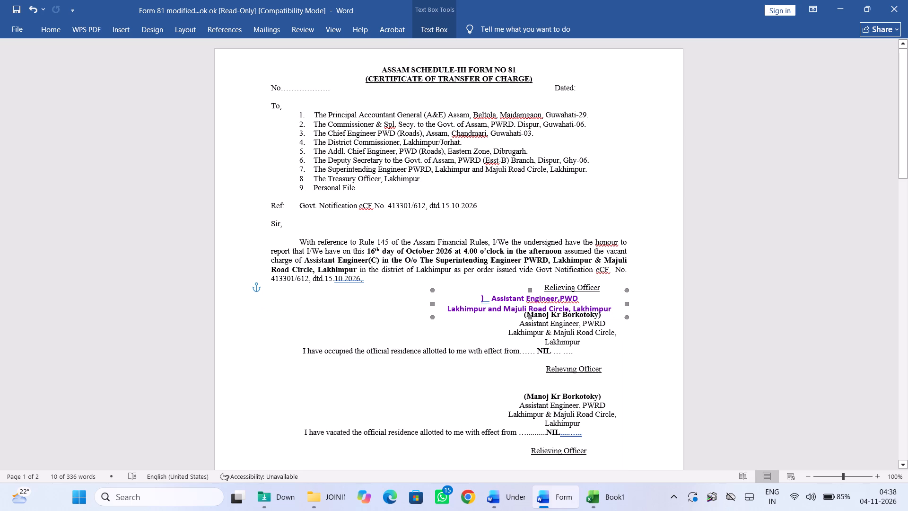
Nudge the signature text box slightly down and toward the left margin, so it starts just below the first "Relieving Officer" line.
{"action": "left_click", "coordinate": [528, 288]}
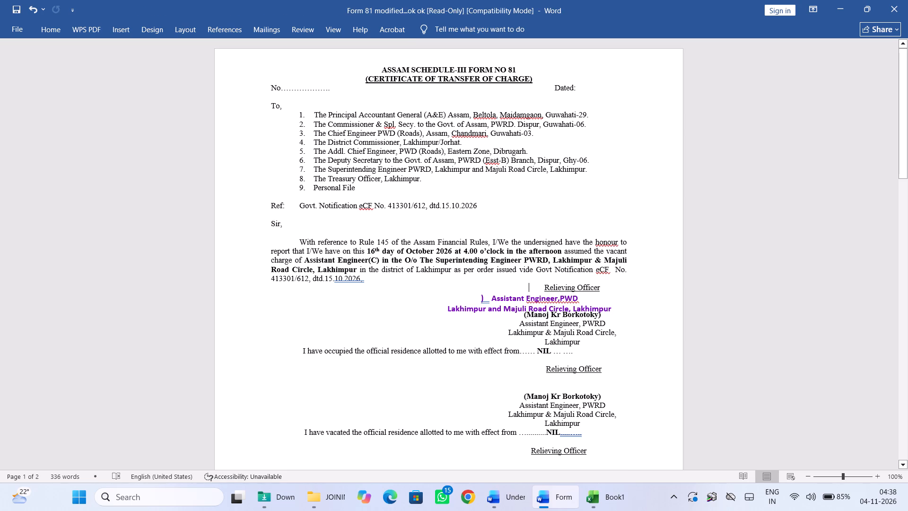
{"action": "left_click", "coordinate": [520, 296]}
{"action": "left_click_drag", "start_coordinate": [515, 287], "coordinate": [506, 296]}
{"action": "left_click_drag", "start_coordinate": [506, 296], "coordinate": [488, 297]}
{"action": "left_click", "coordinate": [487, 297]}
{"action": "left_click", "coordinate": [482, 311]}
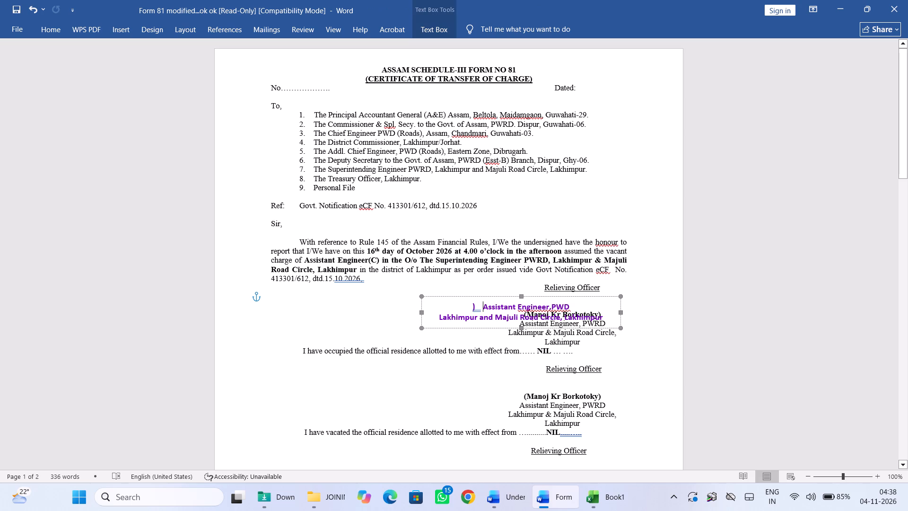
{"action": "left_click_drag", "start_coordinate": [495, 295], "coordinate": [464, 295]}
{"action": "left_click_drag", "start_coordinate": [464, 295], "coordinate": [451, 296]}
{"action": "left_click", "coordinate": [448, 304]}
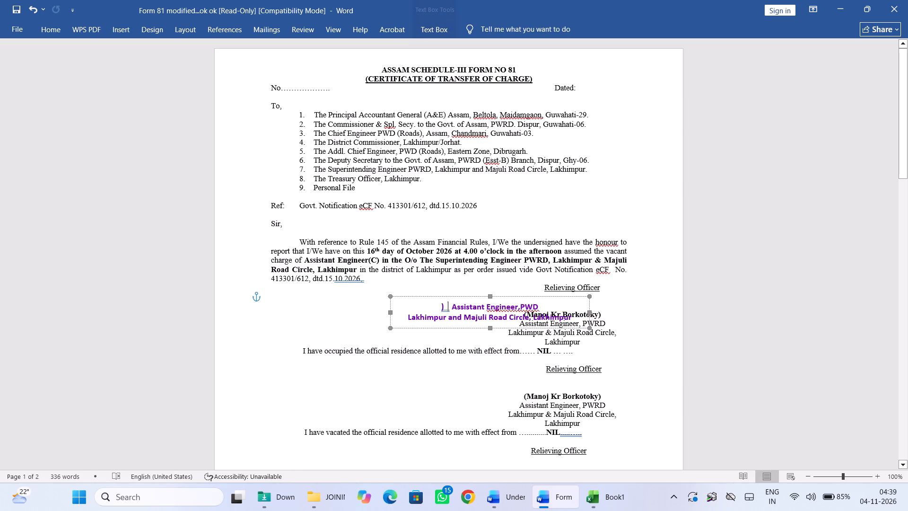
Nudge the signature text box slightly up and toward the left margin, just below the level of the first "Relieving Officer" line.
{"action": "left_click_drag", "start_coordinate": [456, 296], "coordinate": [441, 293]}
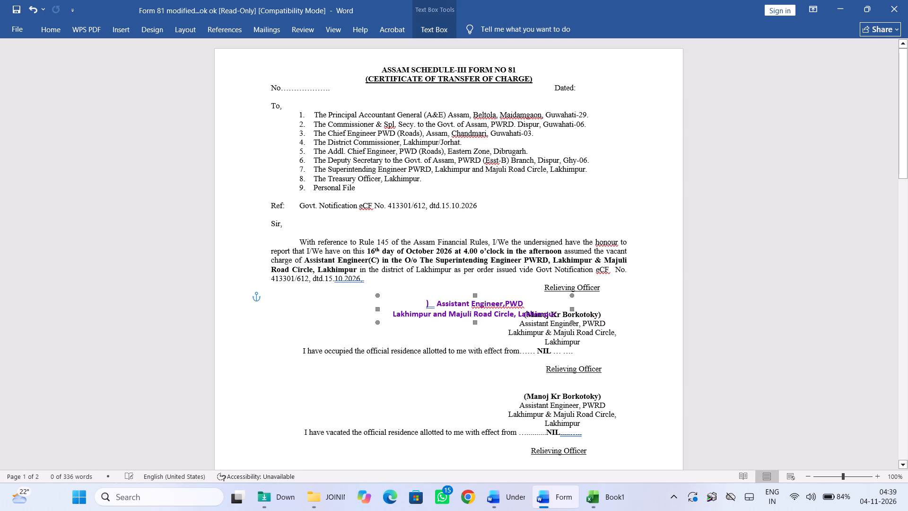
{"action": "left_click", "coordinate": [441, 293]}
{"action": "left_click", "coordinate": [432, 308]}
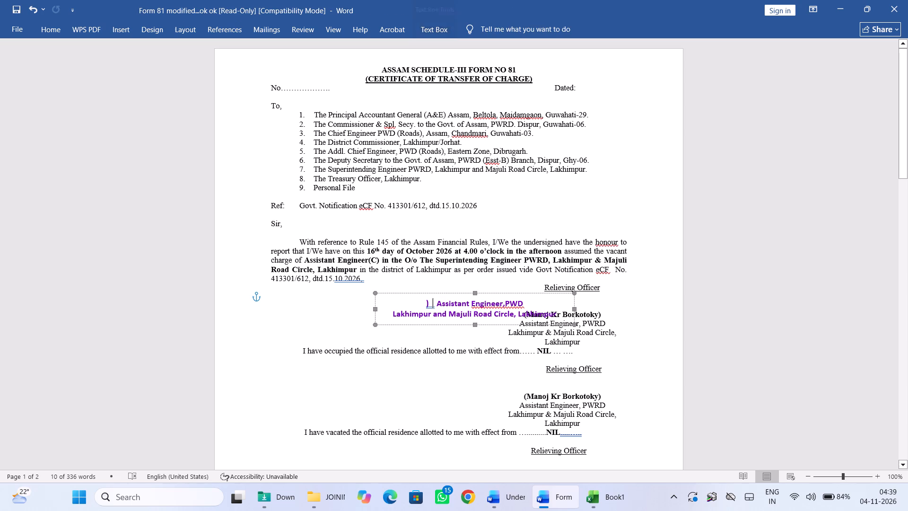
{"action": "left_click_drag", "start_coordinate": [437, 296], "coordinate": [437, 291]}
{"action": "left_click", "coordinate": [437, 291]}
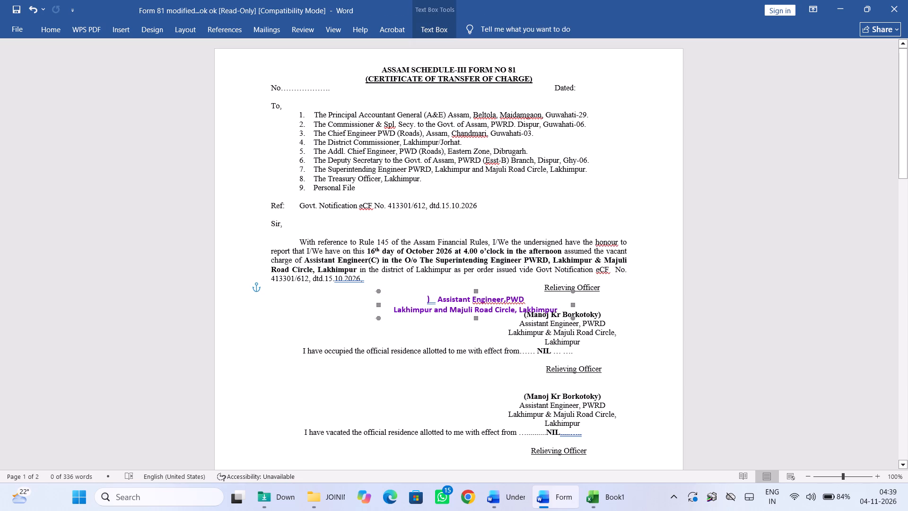
Remove the blank space before the first "Relieving Officer" so it starts at the left margin on its own line below the paragraph.
{"action": "left_click", "coordinate": [603, 290]}
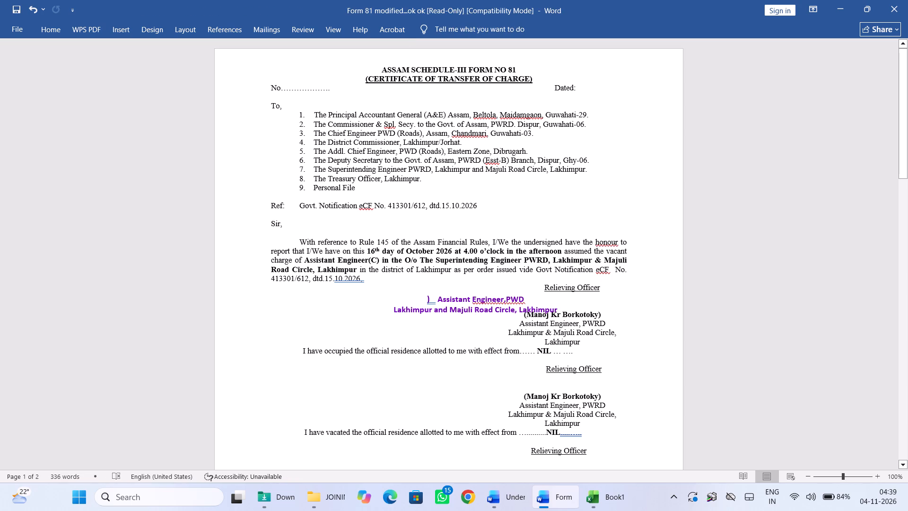
{"action": "left_click", "coordinate": [542, 286]}
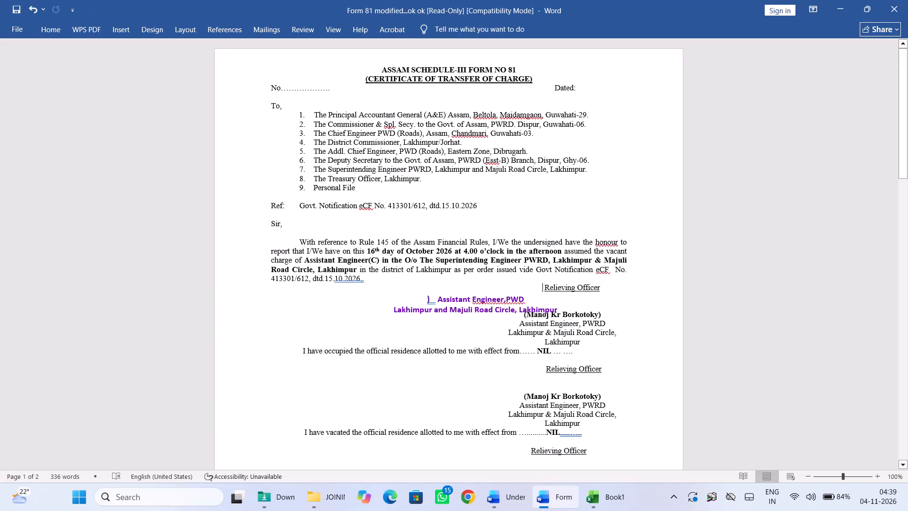
{"action": "key", "text": "BackSpace"}
{"action": "key", "text": "BackSpace"}
{"action": "key", "text": "BackSpace"}
{"action": "key", "text": "BackSpace"}
{"action": "key", "text": "BackSpace"}
{"action": "key", "text": "BackSpace"}
{"action": "key", "text": "BackSpace"}
{"action": "key", "text": "BackSpace"}
{"action": "key", "text": "BackSpace"}
{"action": "key", "text": "BackSpace"}
{"action": "key", "text": "BackSpace"}
{"action": "key", "text": "BackSpace"}
{"action": "key", "text": "BackSpace"}
{"action": "key", "text": "BackSpace"}
{"action": "key", "text": "BackSpace"}
{"action": "key", "text": "BackSpace"}
{"action": "key", "text": "BackSpace"}
{"action": "key", "text": "BackSpace"}
{"action": "key", "text": "BackSpace"}
{"action": "key", "text": "BackSpace"}
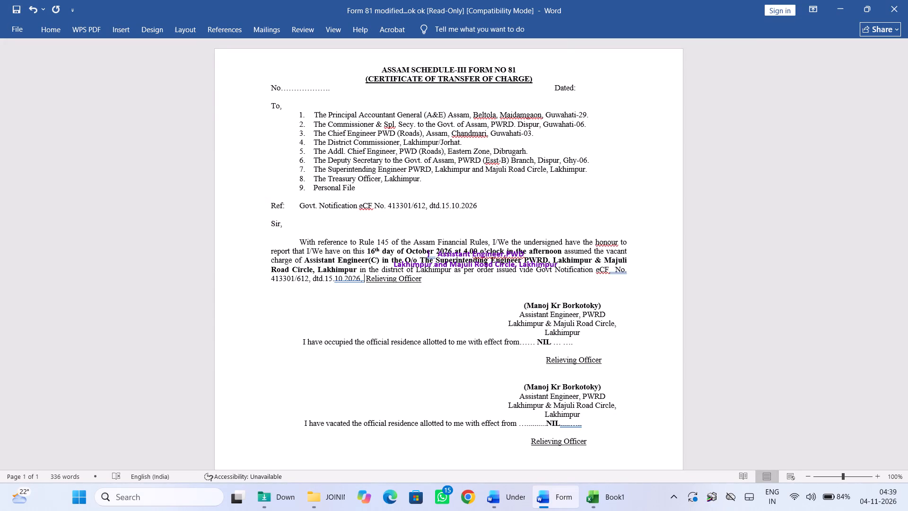
{"action": "key", "text": "ctrl+z"}
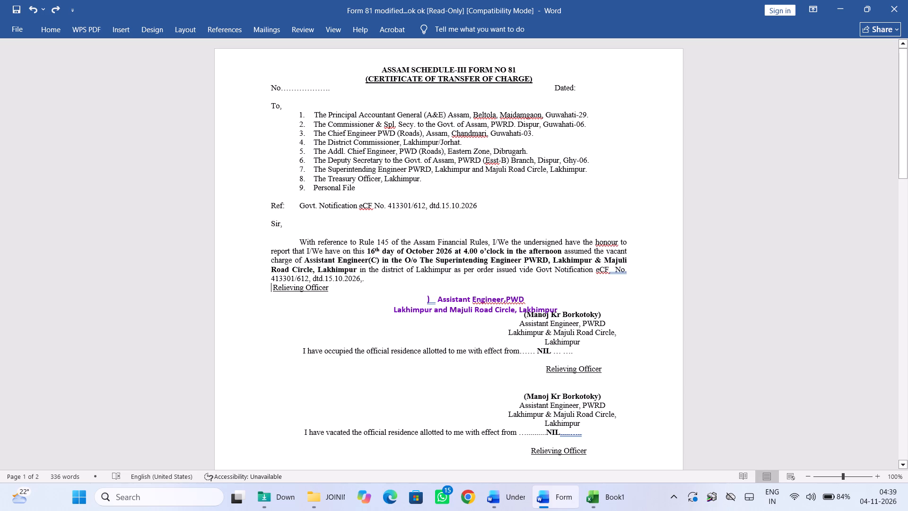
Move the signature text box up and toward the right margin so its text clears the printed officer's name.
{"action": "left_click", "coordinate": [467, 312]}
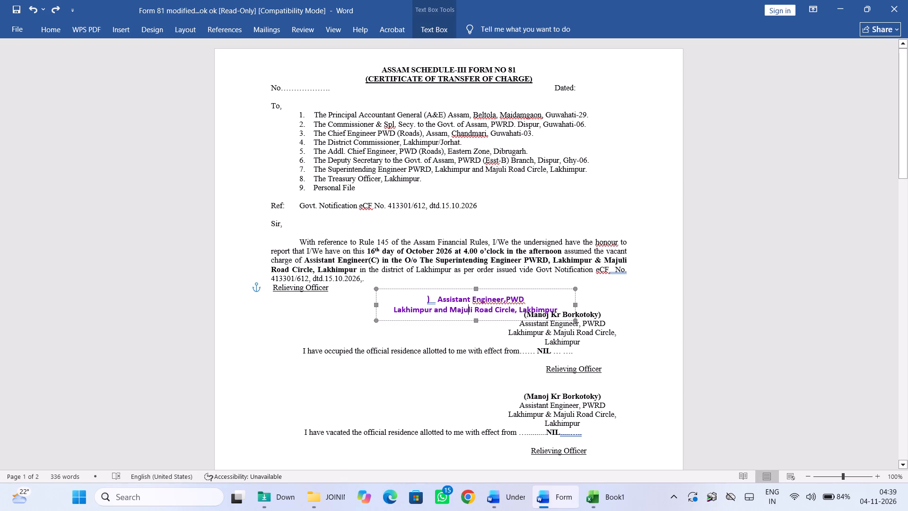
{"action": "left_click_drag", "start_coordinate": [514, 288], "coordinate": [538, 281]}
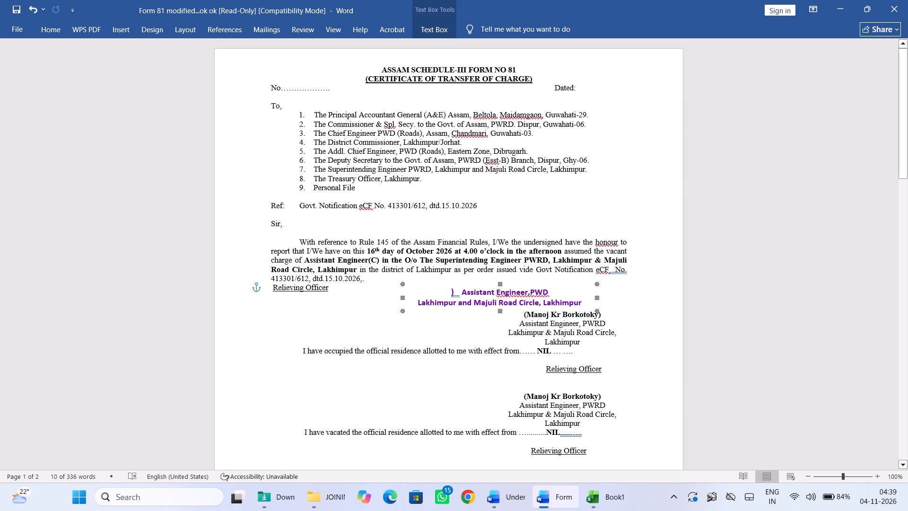
Delete the leftover ")" and one adjacent space before "Assistant Engineer,PWD" in the signature text box.
{"action": "left_click", "coordinate": [455, 290]}
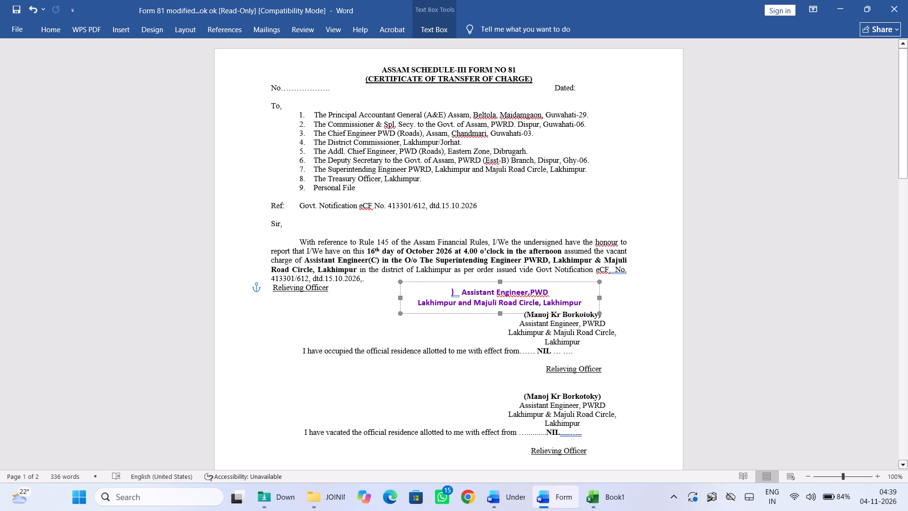
{"action": "key", "text": "BackSpace"}
{"action": "key", "text": "BackSpace"}
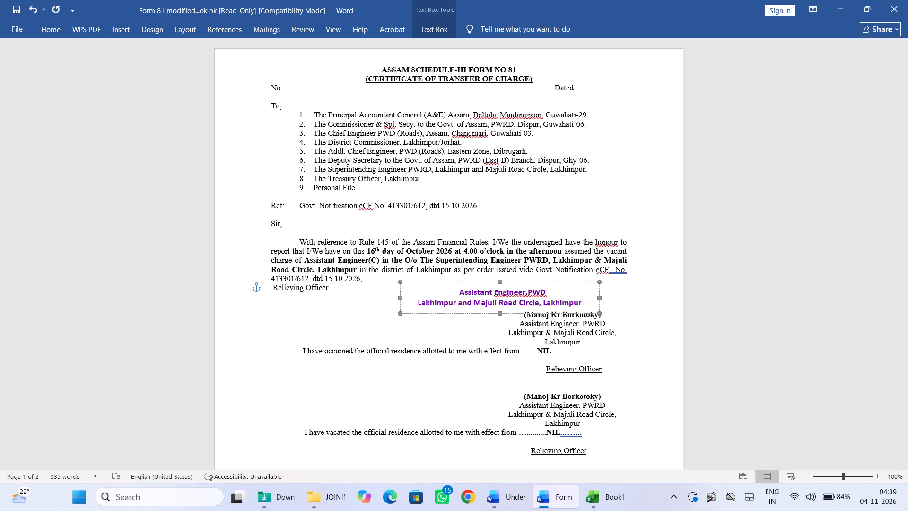
{"action": "left_click", "coordinate": [453, 425]}
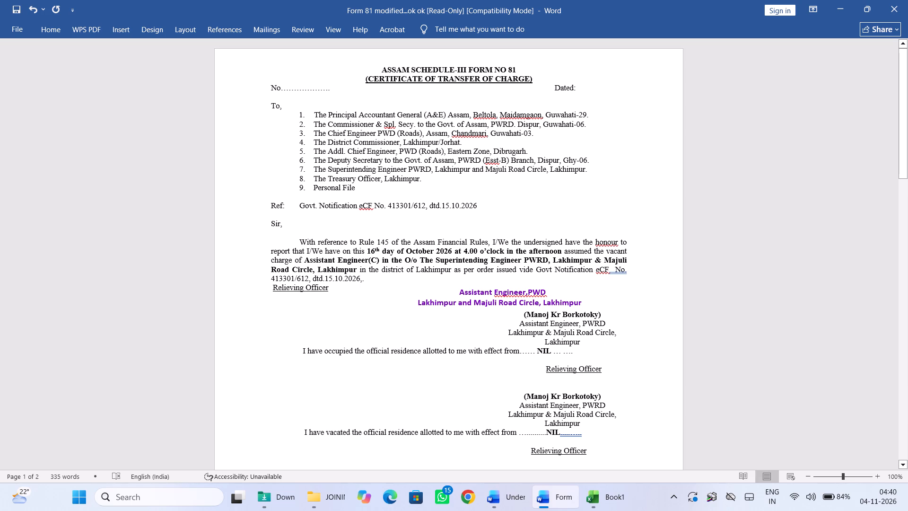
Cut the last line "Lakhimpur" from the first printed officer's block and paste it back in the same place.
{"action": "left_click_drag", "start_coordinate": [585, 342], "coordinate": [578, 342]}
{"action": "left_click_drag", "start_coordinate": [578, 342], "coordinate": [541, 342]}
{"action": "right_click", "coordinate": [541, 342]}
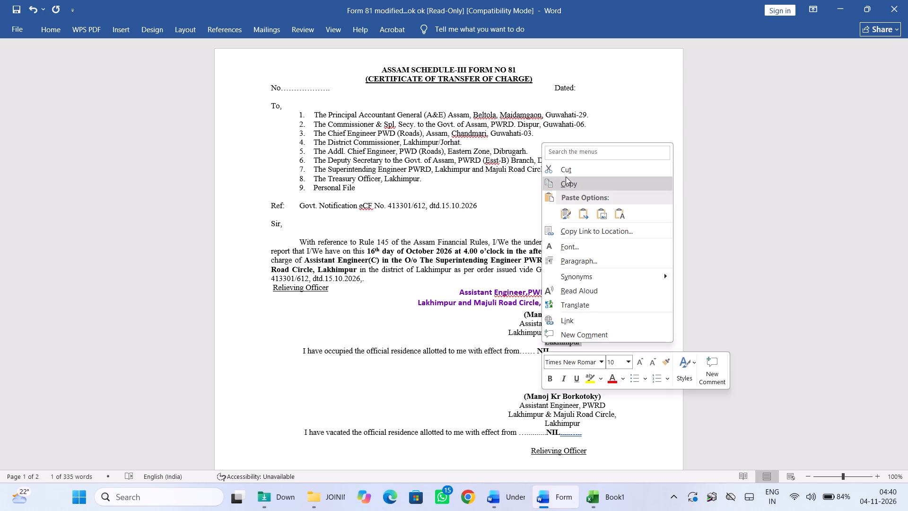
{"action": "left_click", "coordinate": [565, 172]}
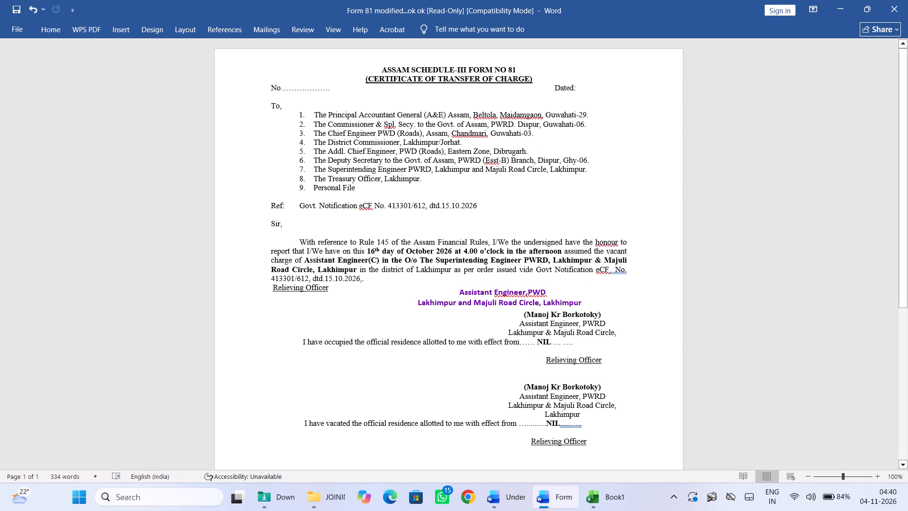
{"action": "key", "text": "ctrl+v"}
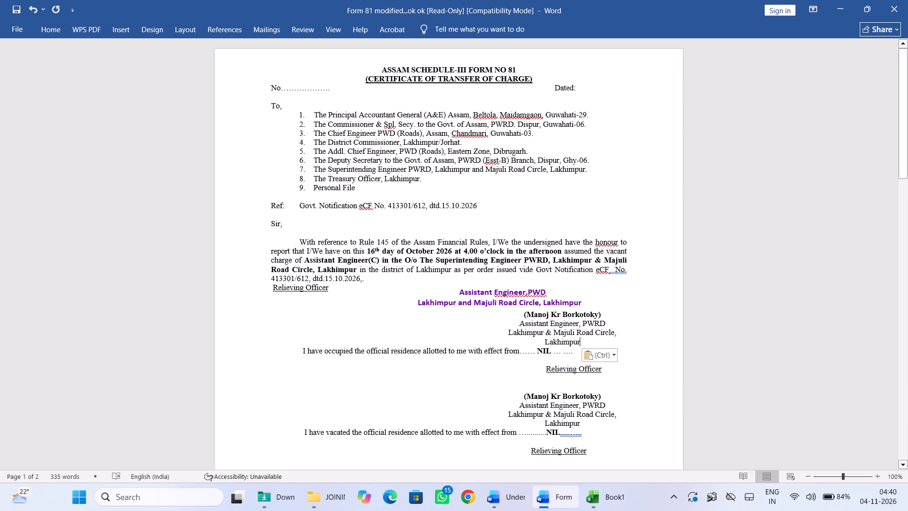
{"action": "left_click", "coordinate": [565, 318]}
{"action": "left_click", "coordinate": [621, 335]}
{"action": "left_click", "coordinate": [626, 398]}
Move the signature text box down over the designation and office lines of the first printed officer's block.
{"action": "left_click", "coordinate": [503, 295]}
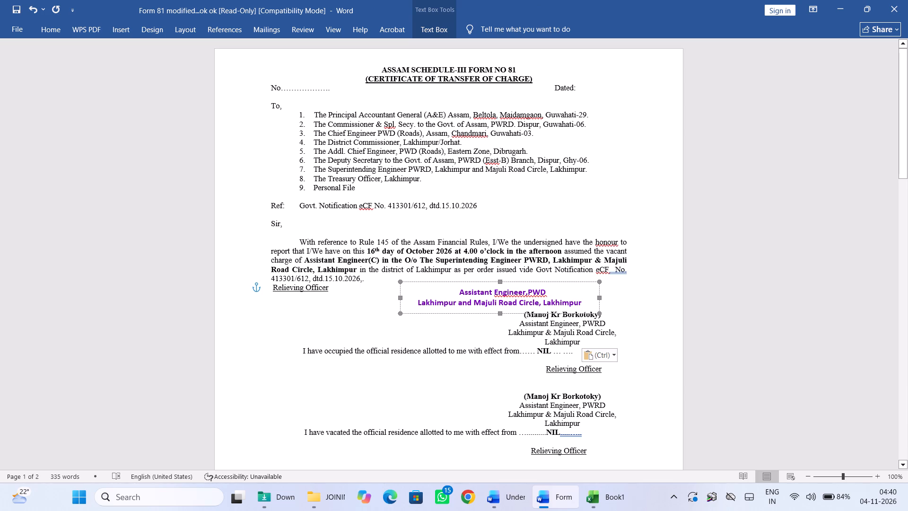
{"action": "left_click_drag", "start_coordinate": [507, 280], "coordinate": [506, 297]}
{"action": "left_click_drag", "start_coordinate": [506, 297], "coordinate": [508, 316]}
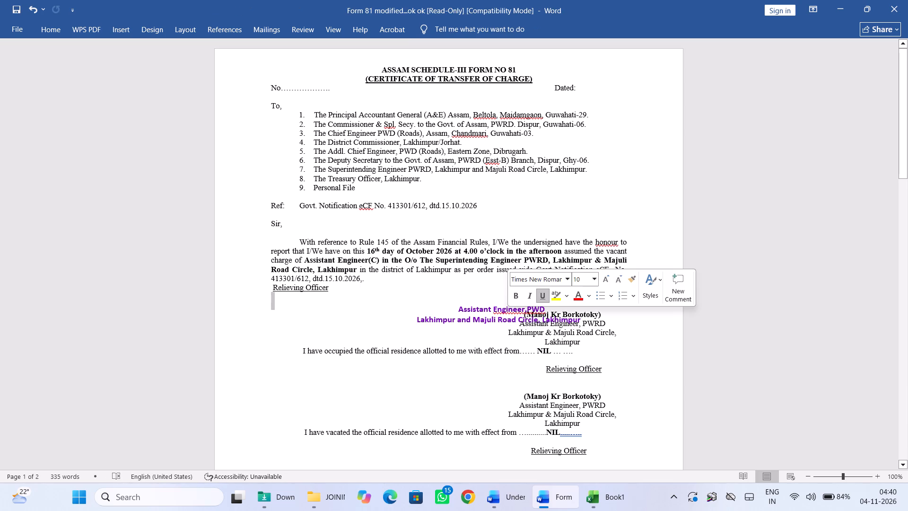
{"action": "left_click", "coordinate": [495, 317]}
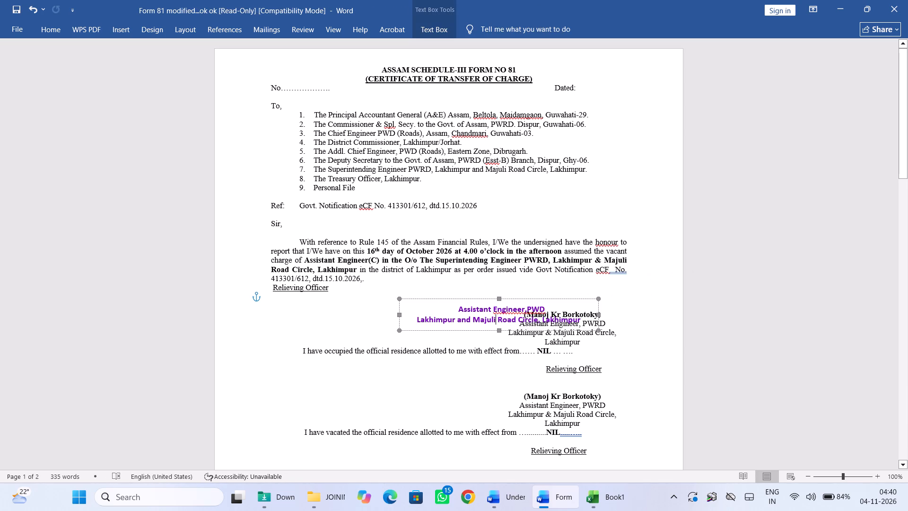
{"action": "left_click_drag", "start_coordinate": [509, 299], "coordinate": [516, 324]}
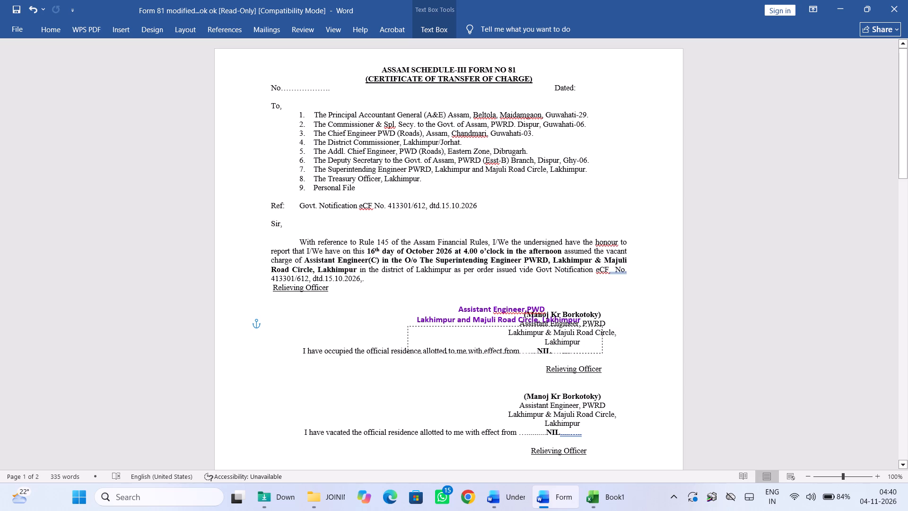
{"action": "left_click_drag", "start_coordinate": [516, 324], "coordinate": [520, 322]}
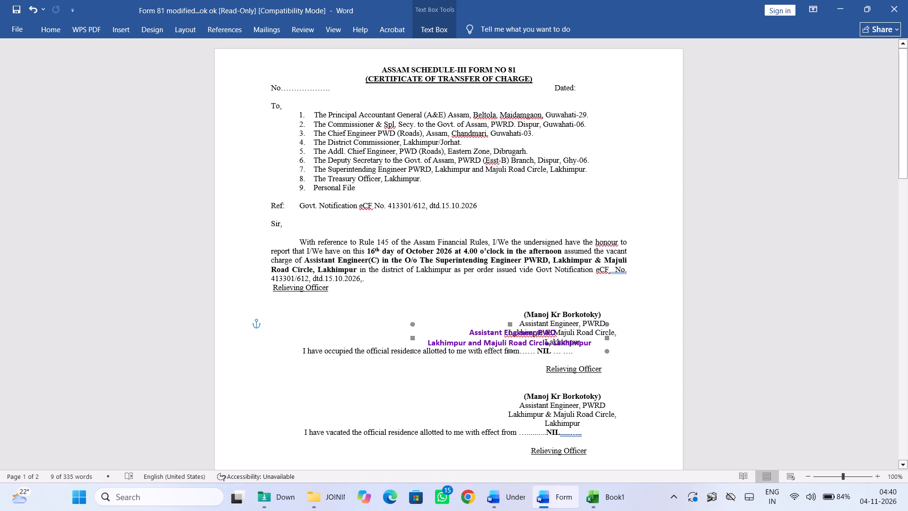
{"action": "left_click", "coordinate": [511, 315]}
Move the signature text box back up and toward the left margin, level with the first "Relieving Officer" line and above the printed officer's name.
{"action": "left_click", "coordinate": [504, 327]}
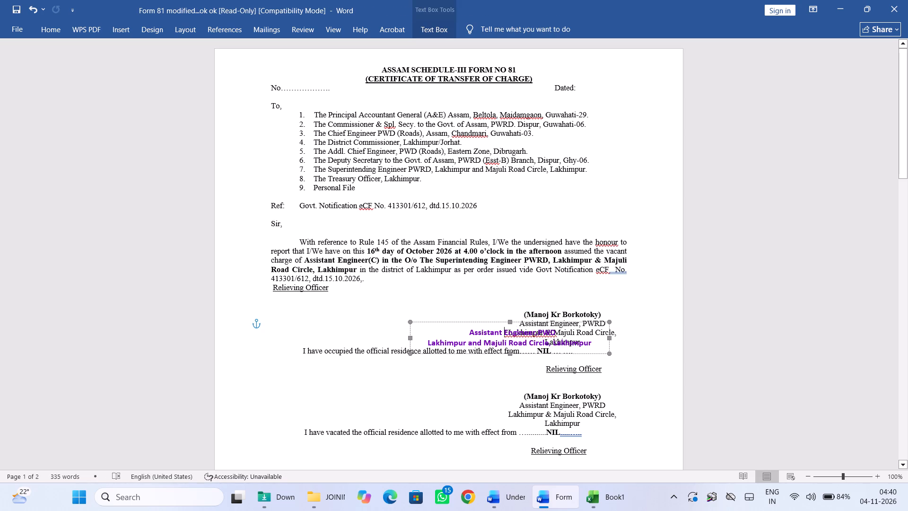
{"action": "left_click_drag", "start_coordinate": [502, 322], "coordinate": [498, 322]}
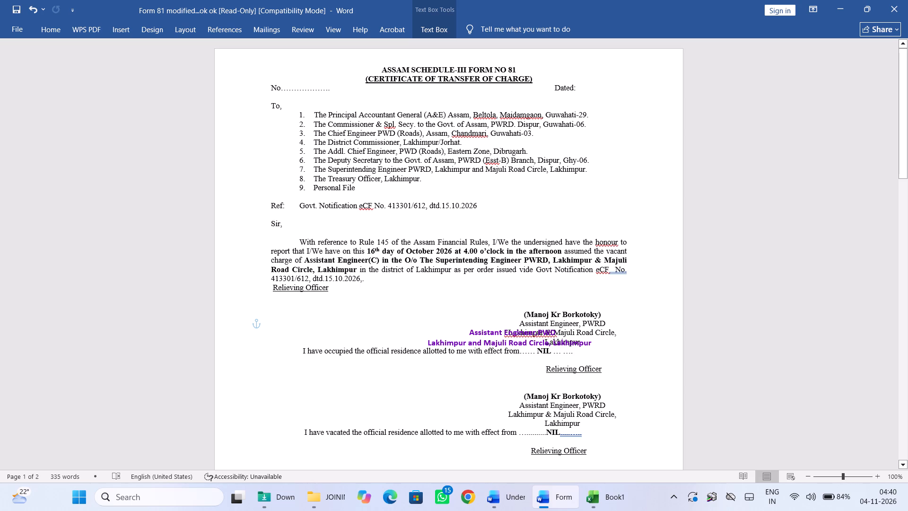
{"action": "left_click_drag", "start_coordinate": [498, 322], "coordinate": [496, 320]}
{"action": "left_click", "coordinate": [496, 320]}
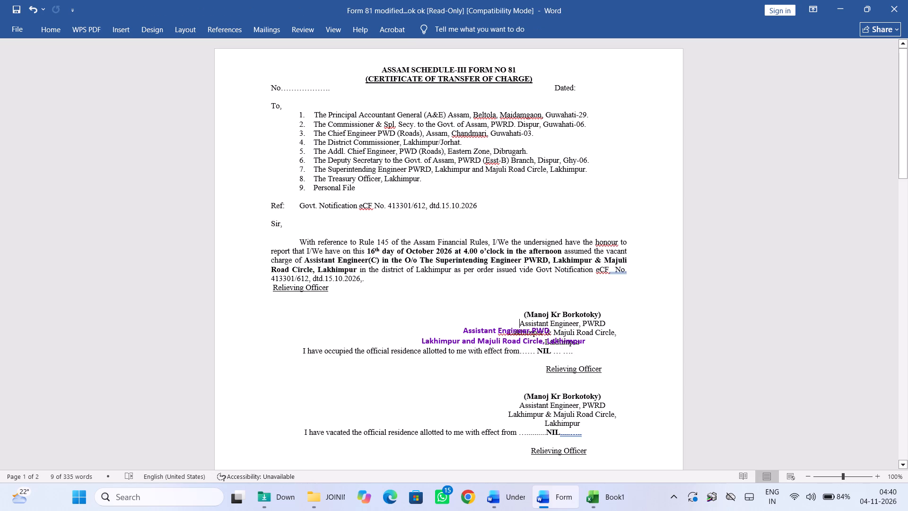
{"action": "left_click", "coordinate": [494, 318]}
{"action": "left_click", "coordinate": [485, 326]}
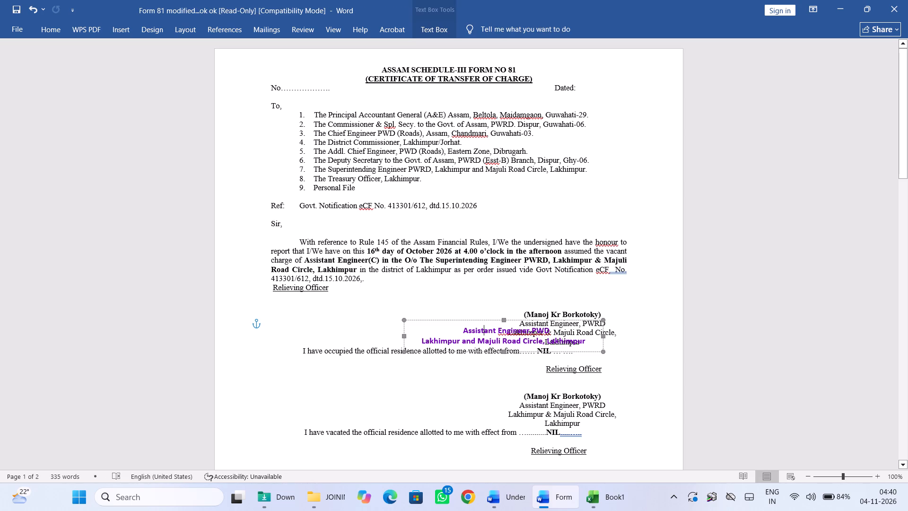
{"action": "left_click_drag", "start_coordinate": [488, 319], "coordinate": [484, 308]}
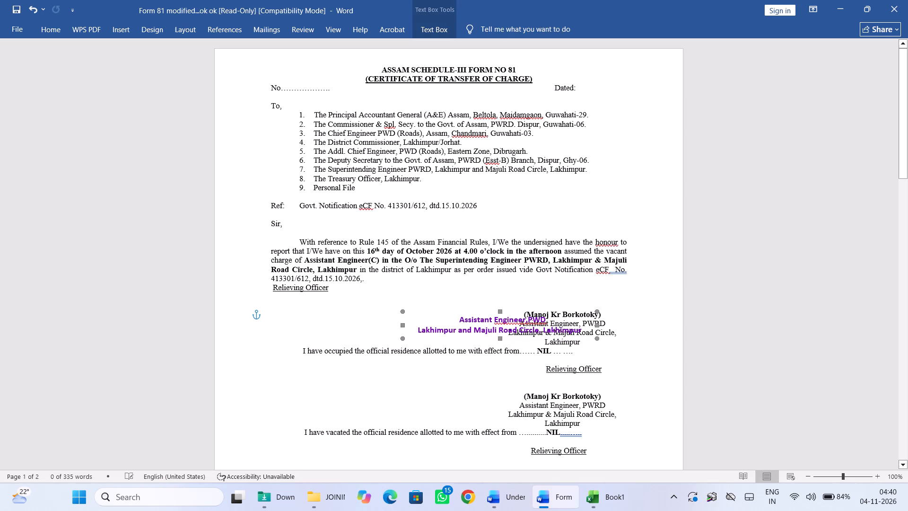
{"action": "left_click", "coordinate": [484, 308]}
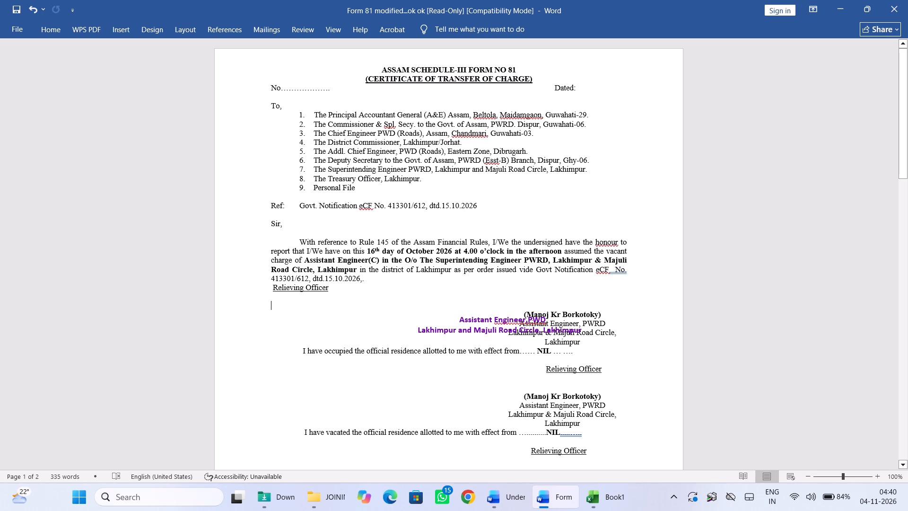
{"action": "left_click", "coordinate": [498, 338]}
{"action": "left_click", "coordinate": [498, 330]}
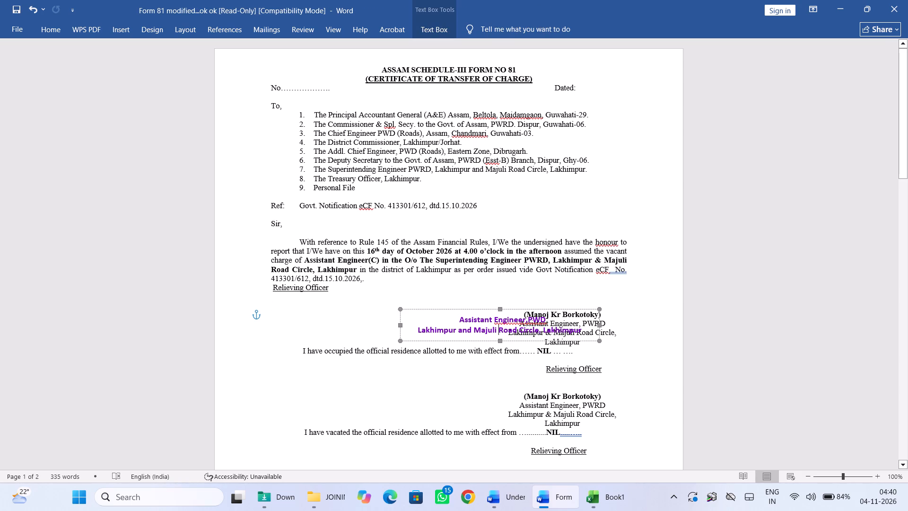
{"action": "left_click_drag", "start_coordinate": [482, 309], "coordinate": [466, 303]}
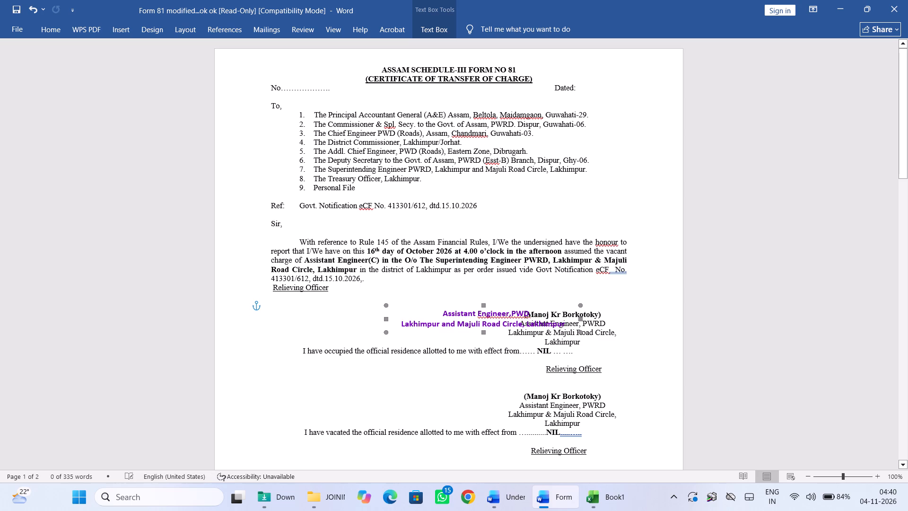
{"action": "left_click", "coordinate": [466, 303]}
{"action": "left_click", "coordinate": [466, 303]}
{"action": "left_click", "coordinate": [467, 310]}
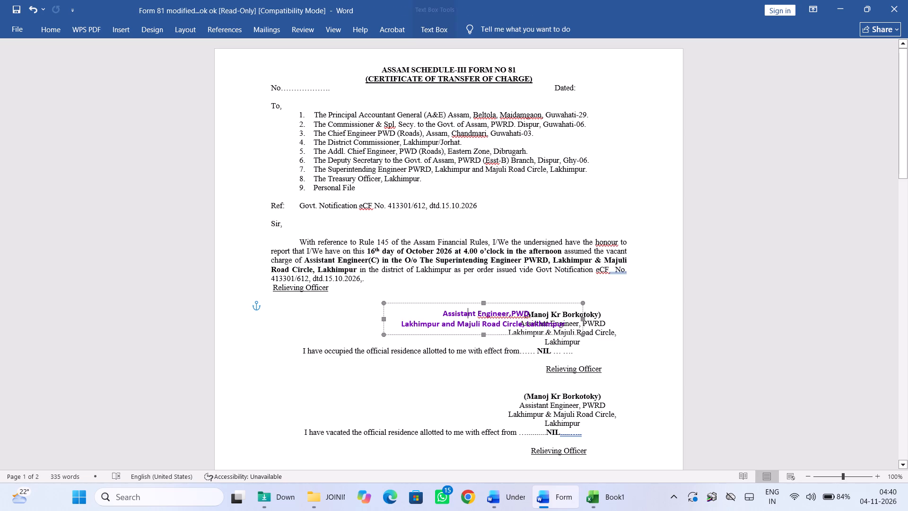
{"action": "left_click_drag", "start_coordinate": [465, 303], "coordinate": [451, 297]}
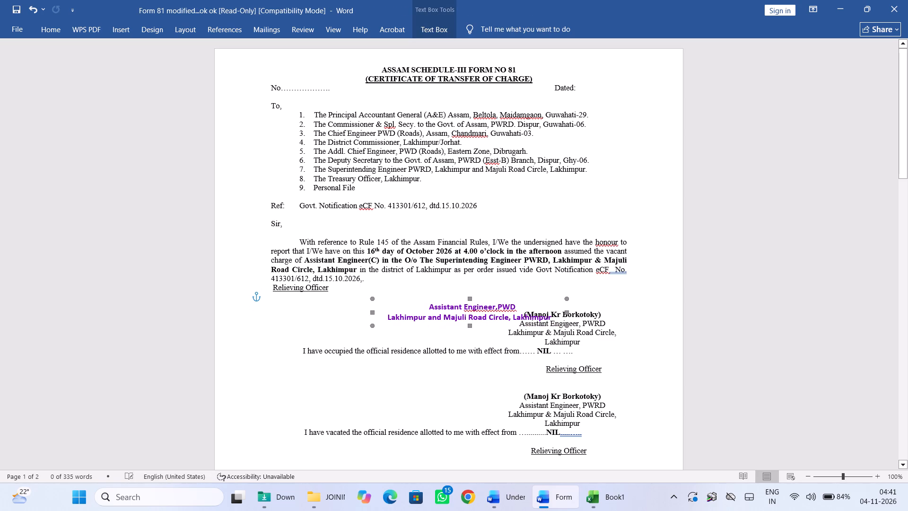
{"action": "left_click", "coordinate": [451, 297]}
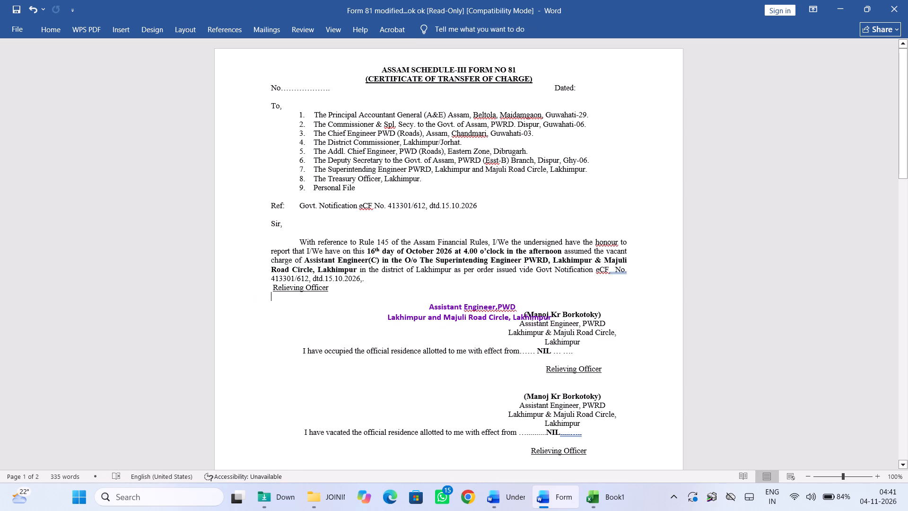
{"action": "left_click", "coordinate": [451, 309]}
{"action": "left_click_drag", "start_coordinate": [449, 297], "coordinate": [445, 286]}
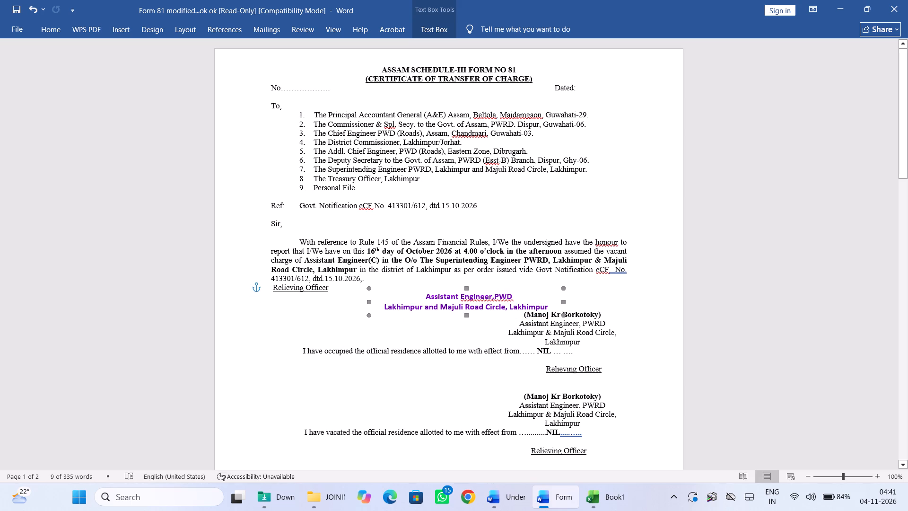